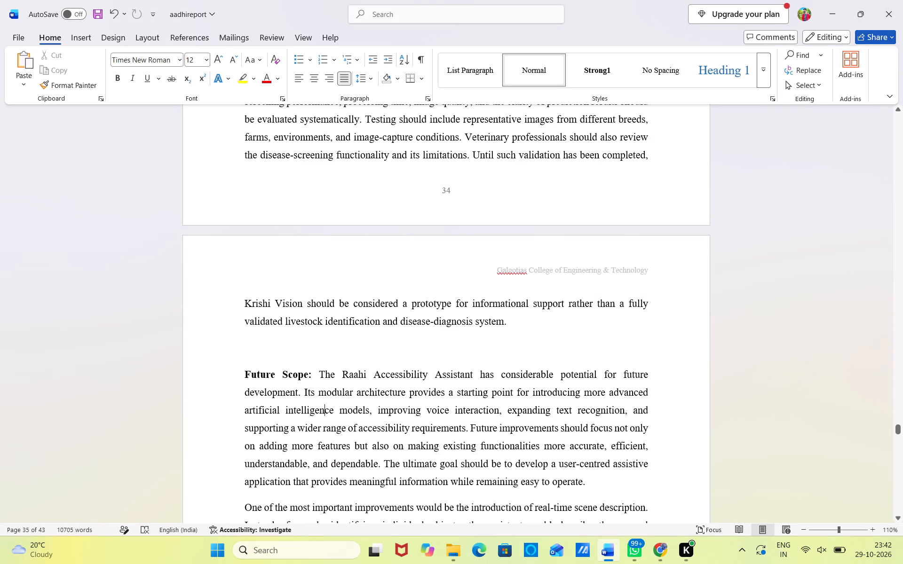
drag(322, 376, 442, 540)
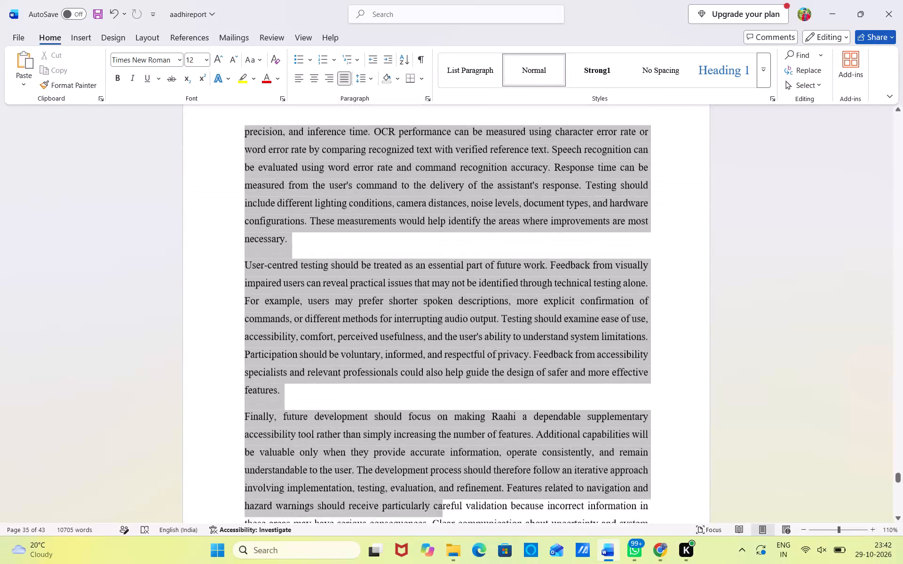
drag(442, 540, 404, 463)
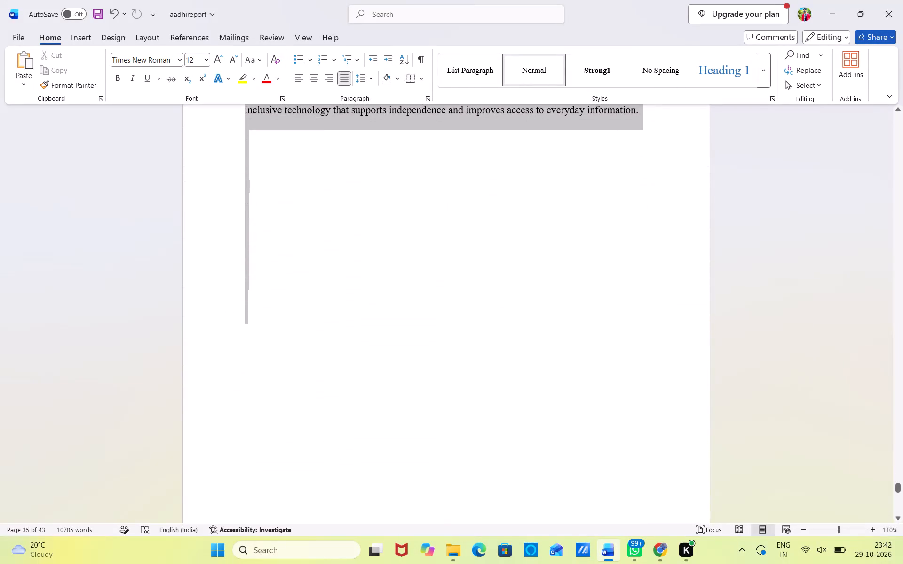
drag(404, 463, 402, 463)
key(BackSpace)
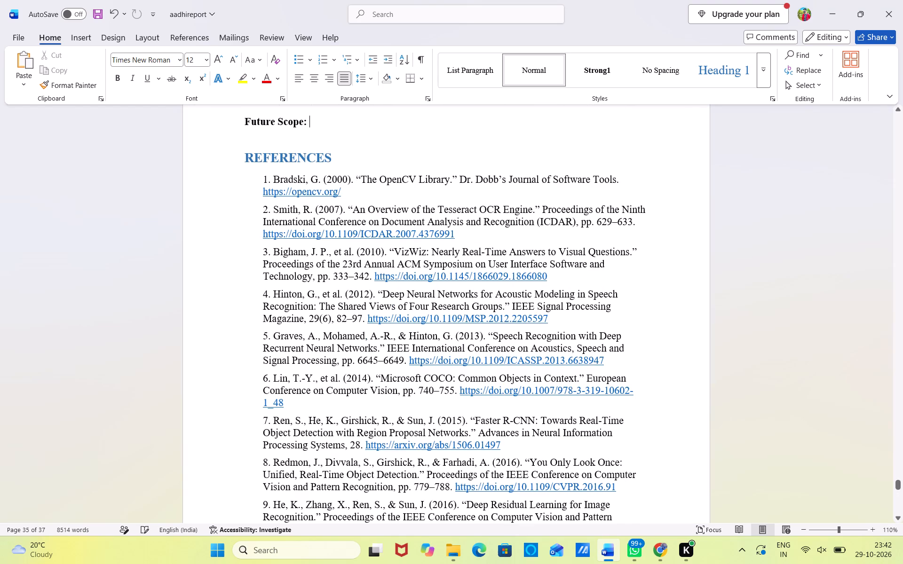
ctrl+scroll(402, 463, down, 1)
key(ctrl+v)
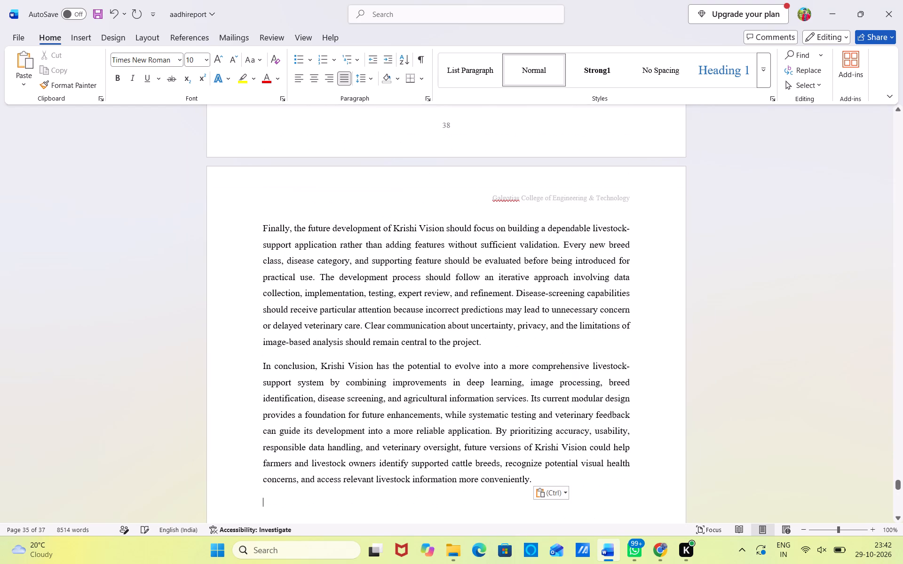
scroll(459, 438, down, 3)
scroll(459, 438, up, 1)
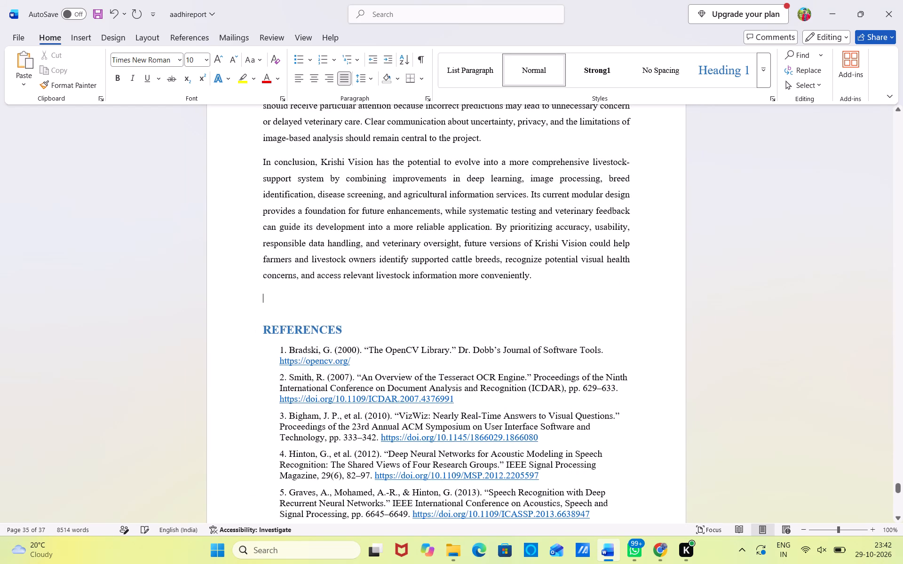
Set the font size of the whole pasted Future Scope text, excluding its bold label, to 12.
drag(554, 285, 428, 101)
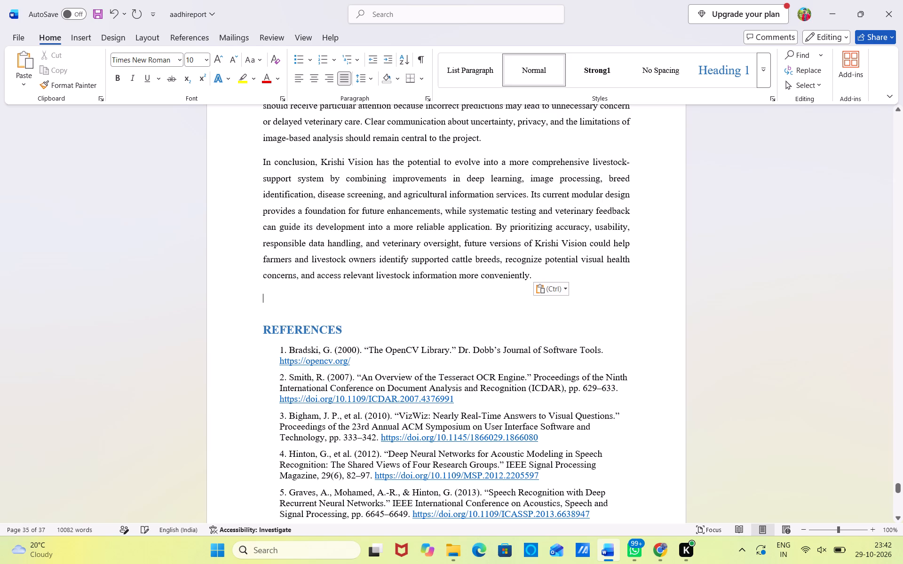
drag(528, 282, 317, 45)
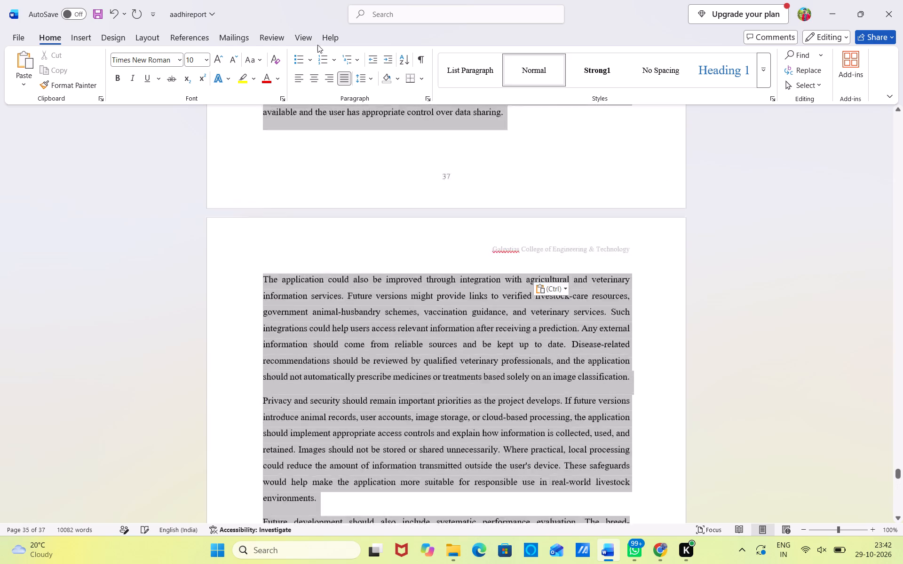
drag(317, 45, 322, 51)
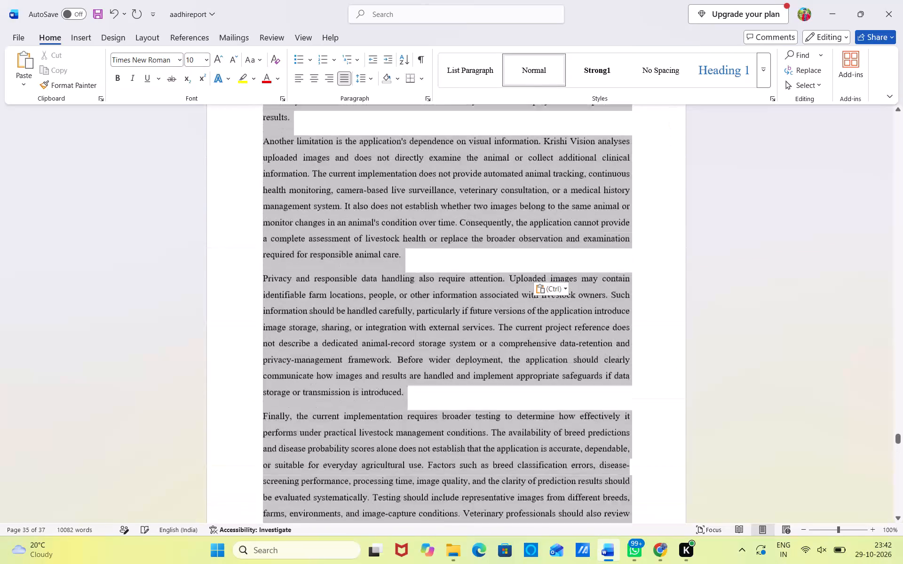
drag(322, 51, 323, 53)
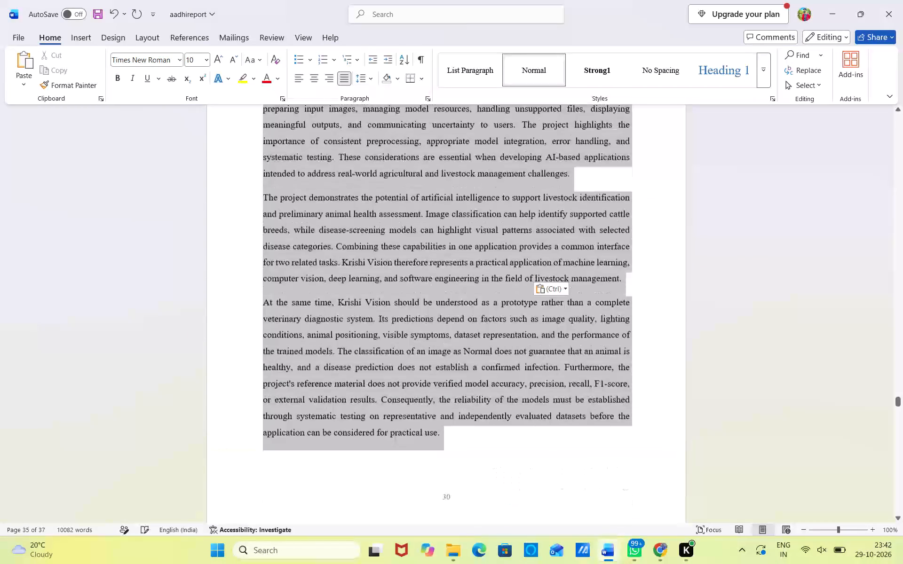
drag(323, 53, 370, 247)
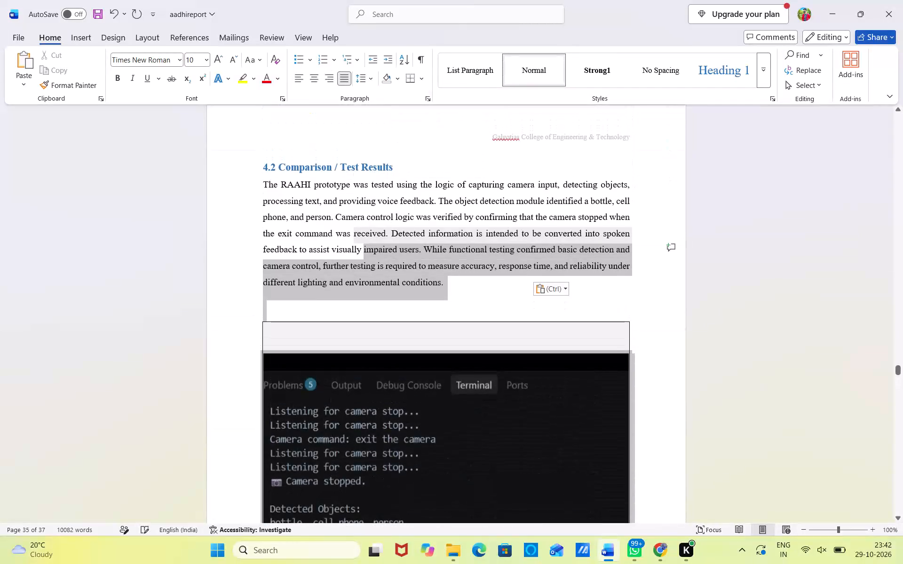
drag(370, 247, 406, 470)
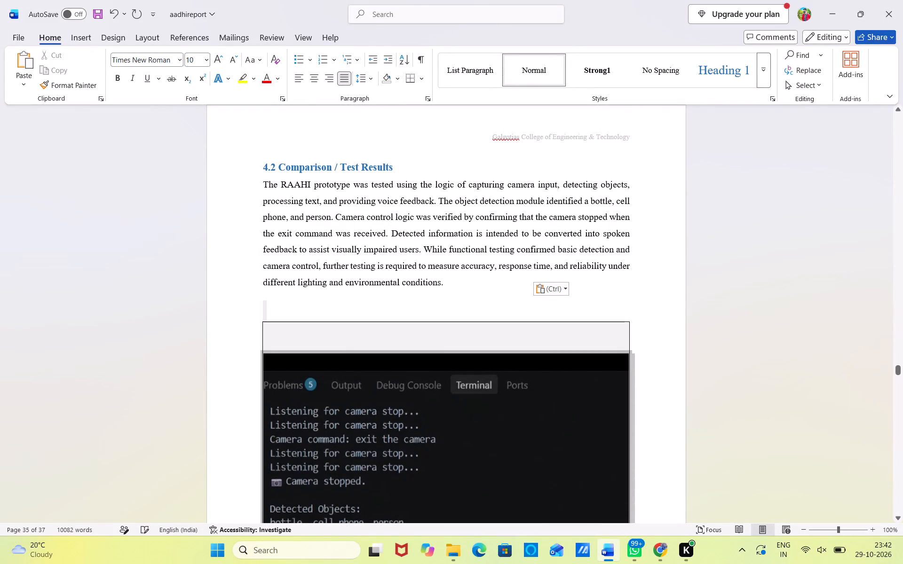
drag(406, 470, 399, 497)
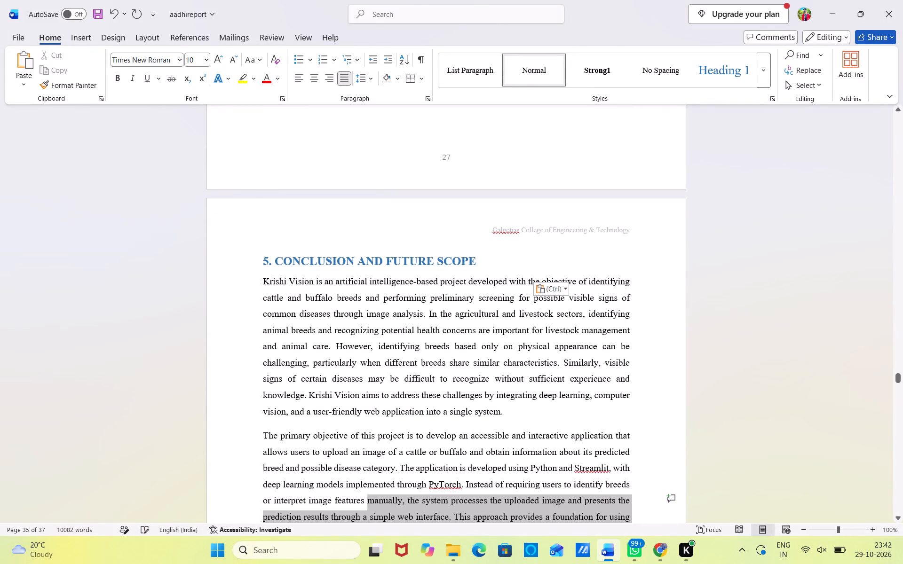
drag(399, 497, 399, 503)
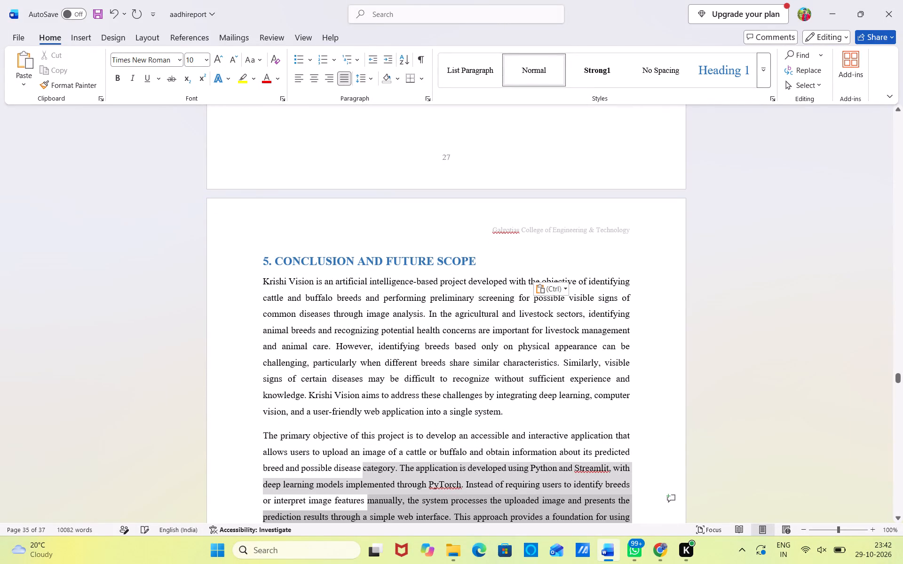
drag(399, 503, 414, 527)
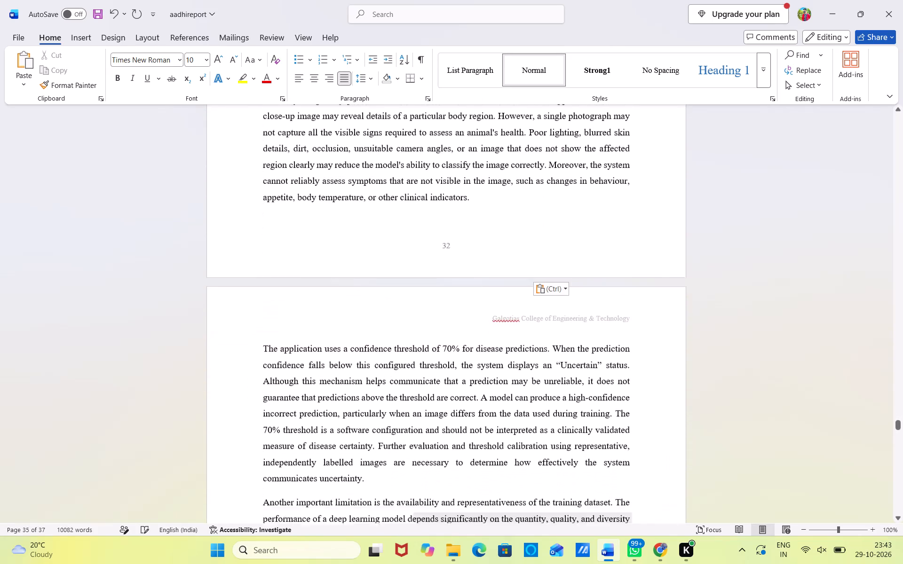
drag(414, 527, 414, 527)
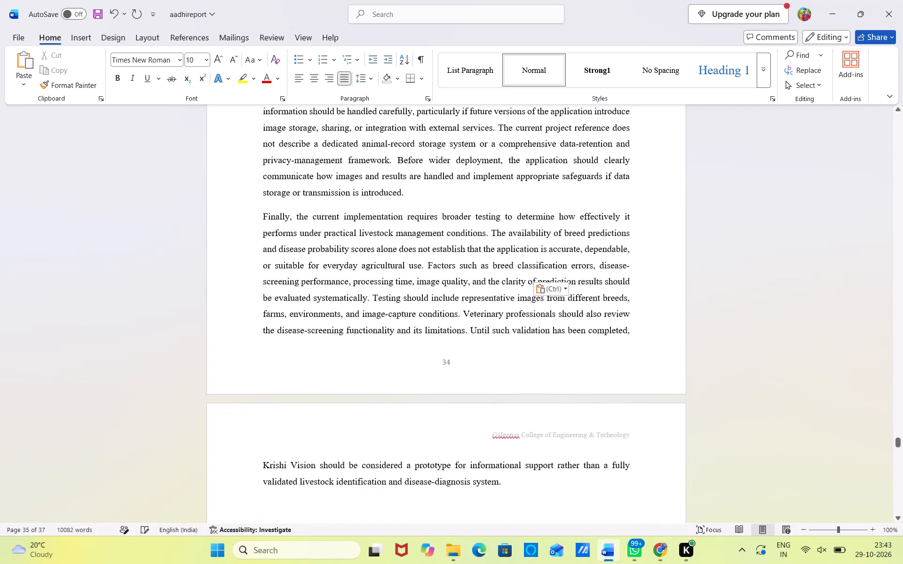
drag(414, 527, 340, 398)
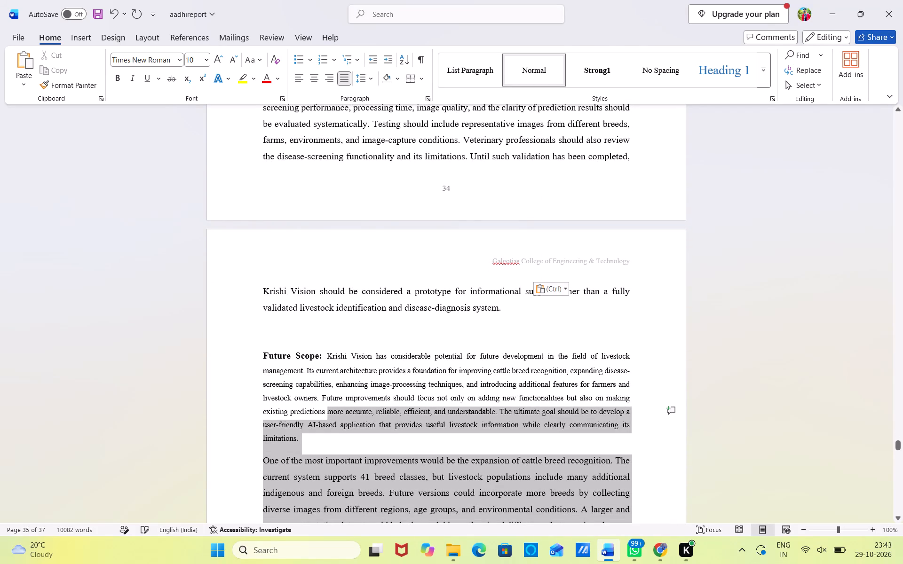
drag(340, 398, 324, 360)
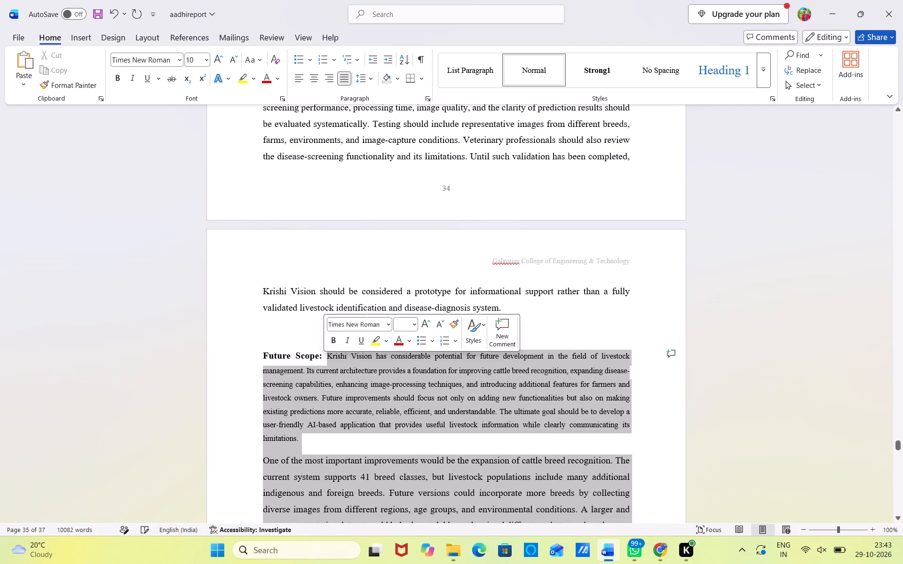
click(204, 65)
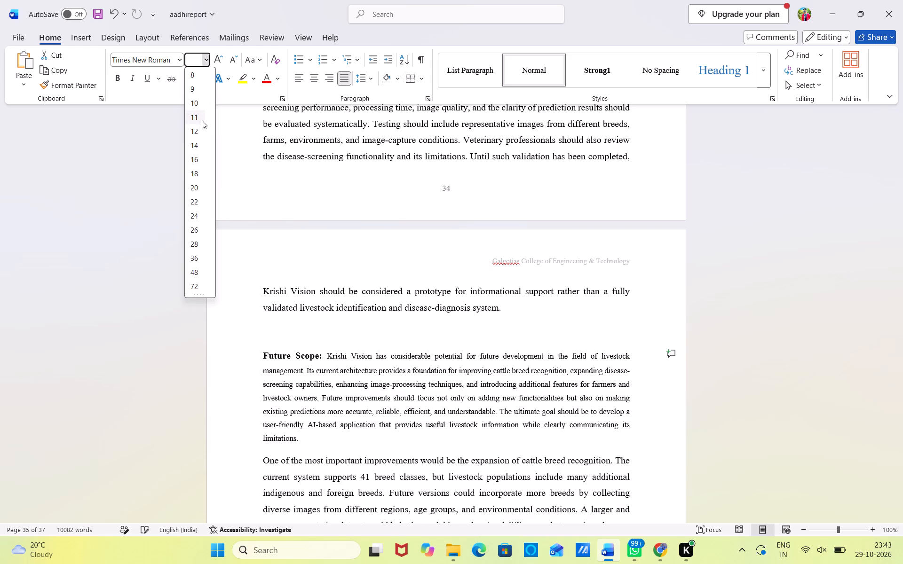
click(201, 133)
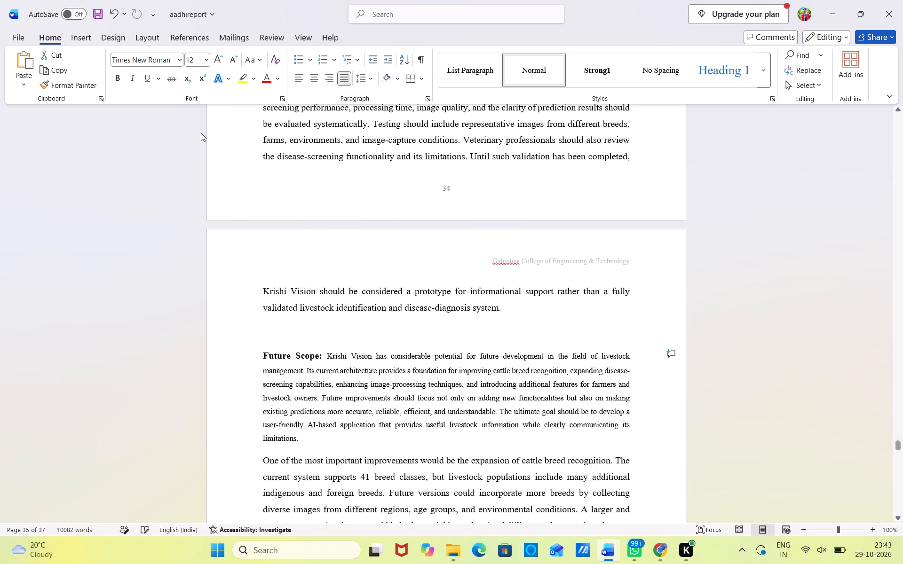
click(337, 286)
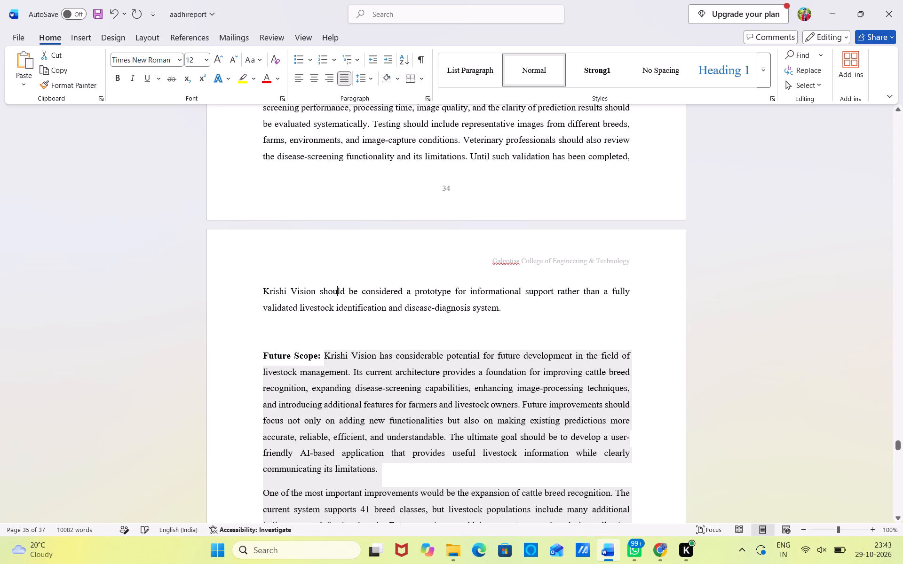
Set the font size of the first Limitations paragraph, excluding its bold label, to 12.
scroll(291, 324, up, 2)
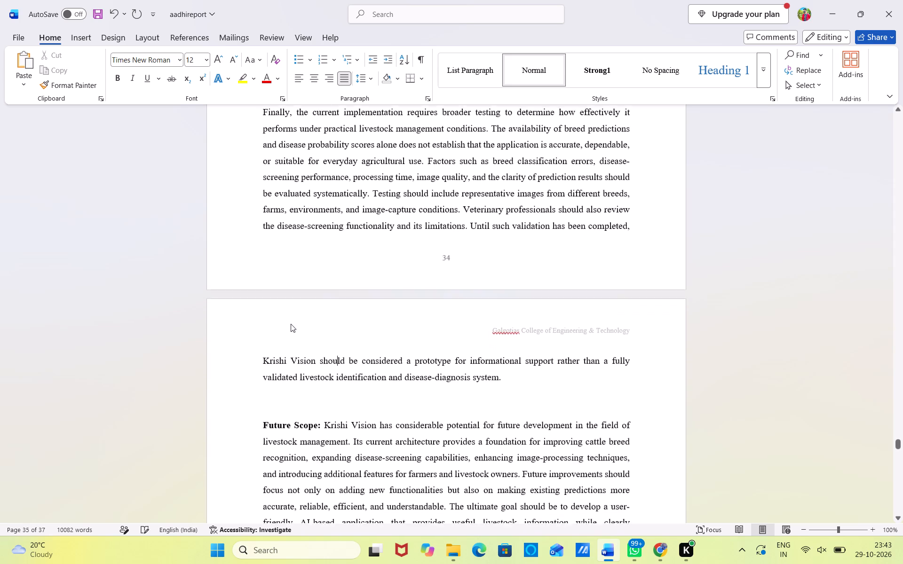
scroll(291, 324, up, 2)
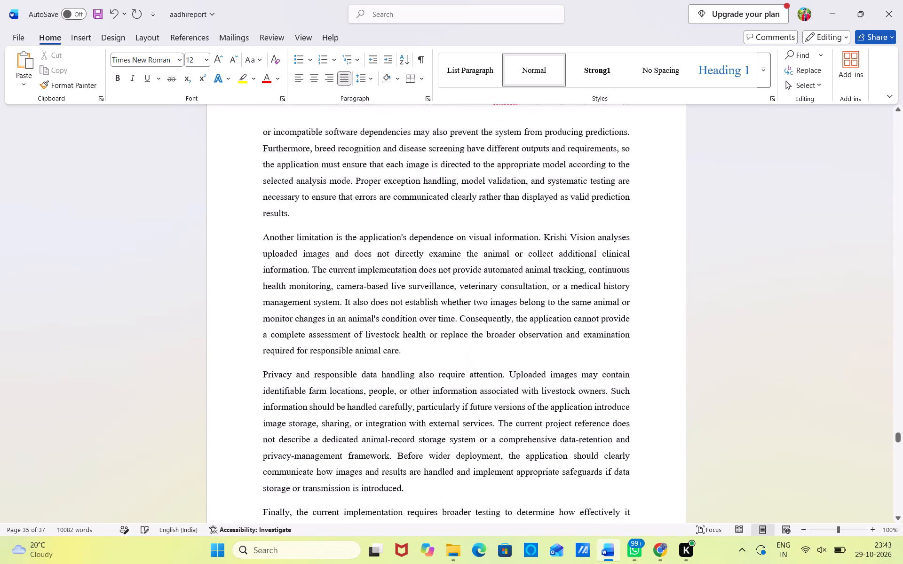
scroll(291, 324, up, 4)
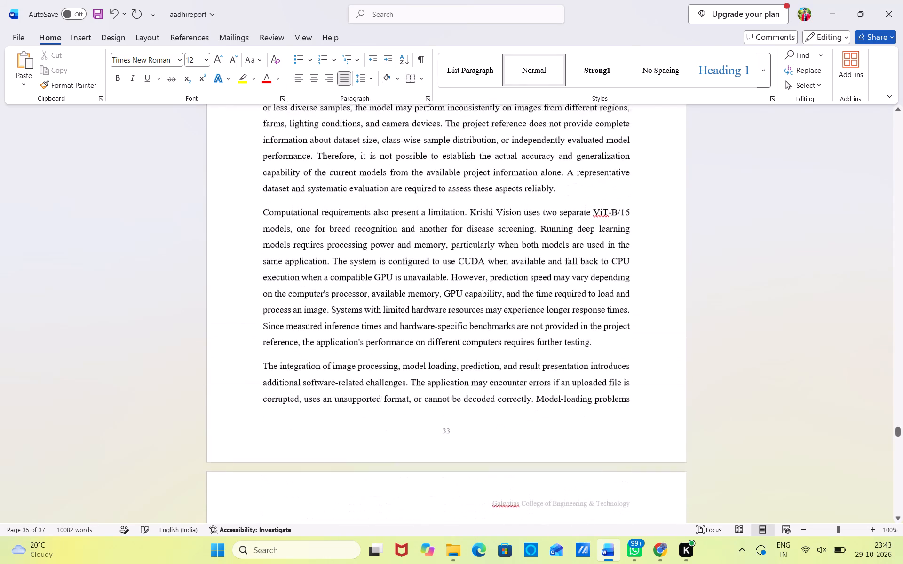
scroll(291, 324, up, 2)
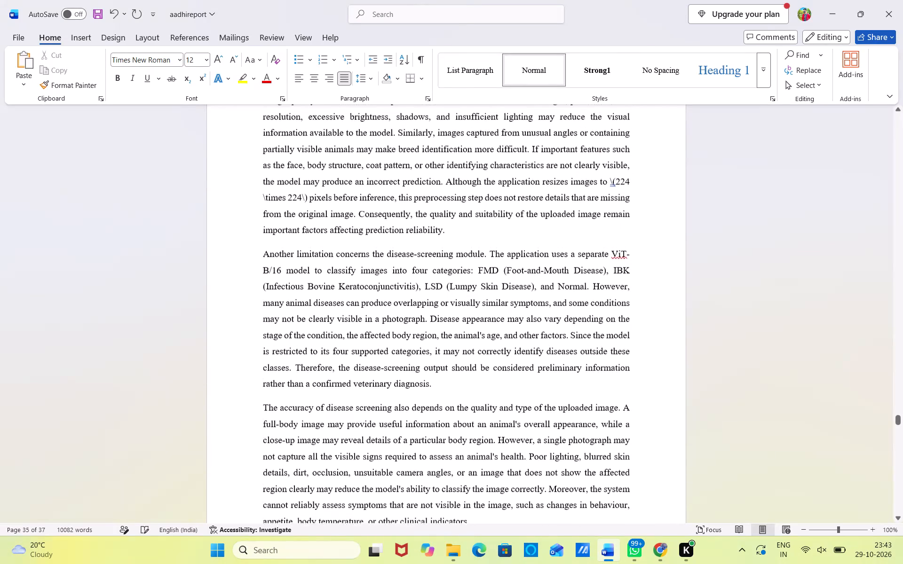
scroll(291, 324, up, 2)
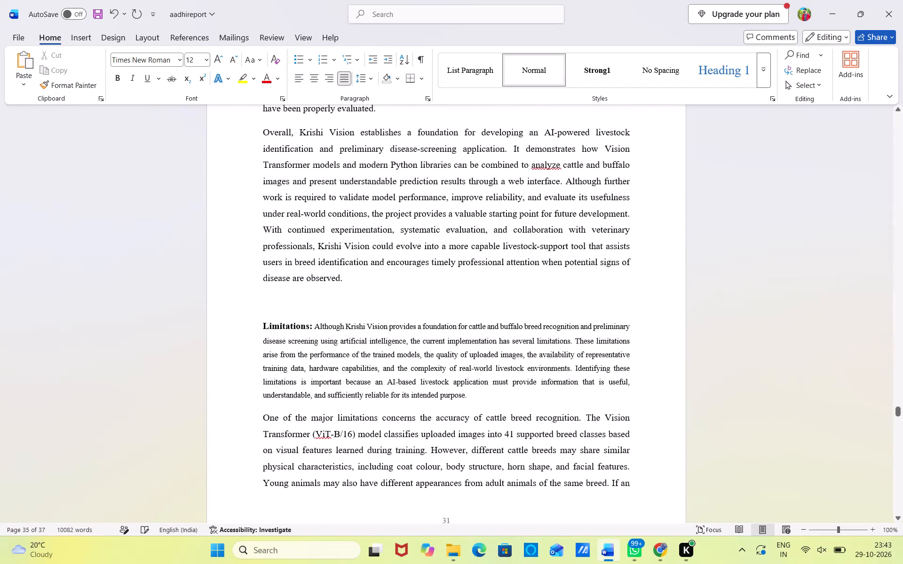
drag(468, 395, 329, 324)
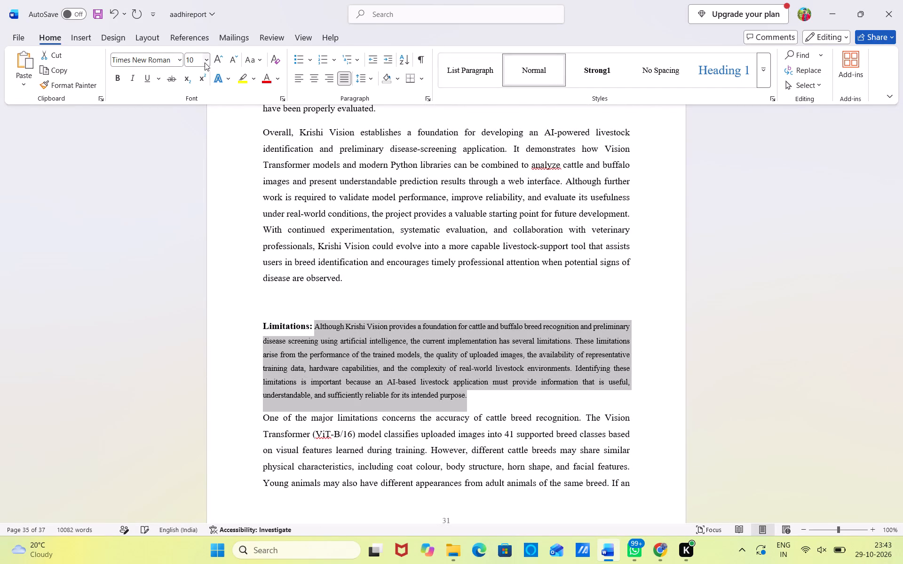
click(205, 64)
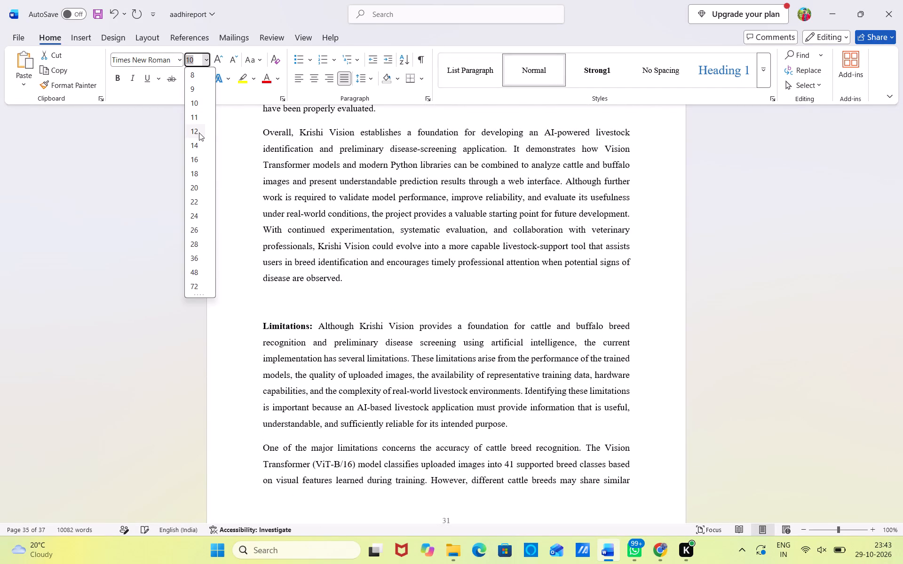
click(199, 133)
click(681, 269)
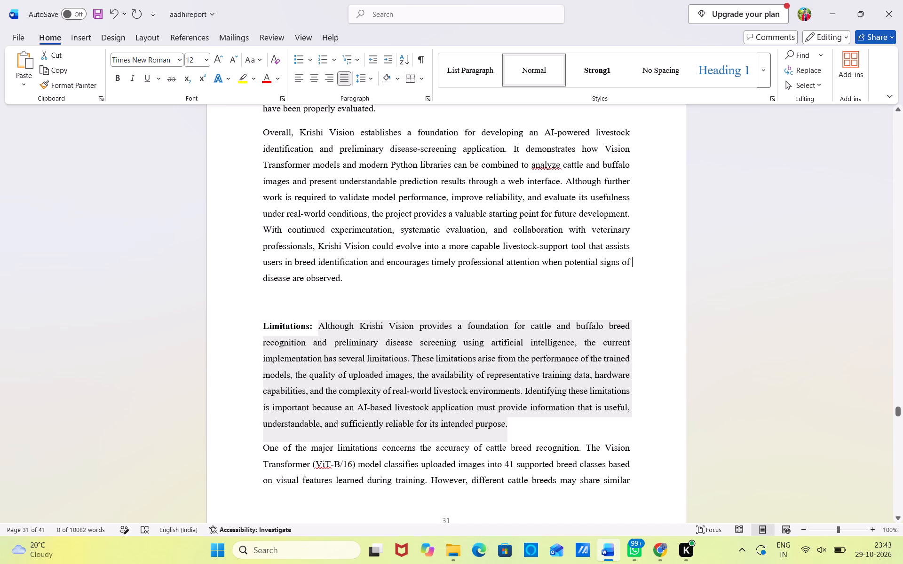
Copy the entire numbered reference list under the REFERENCES heading, from entry 1 through entry 25, without the heading.
scroll(681, 269, up, 1)
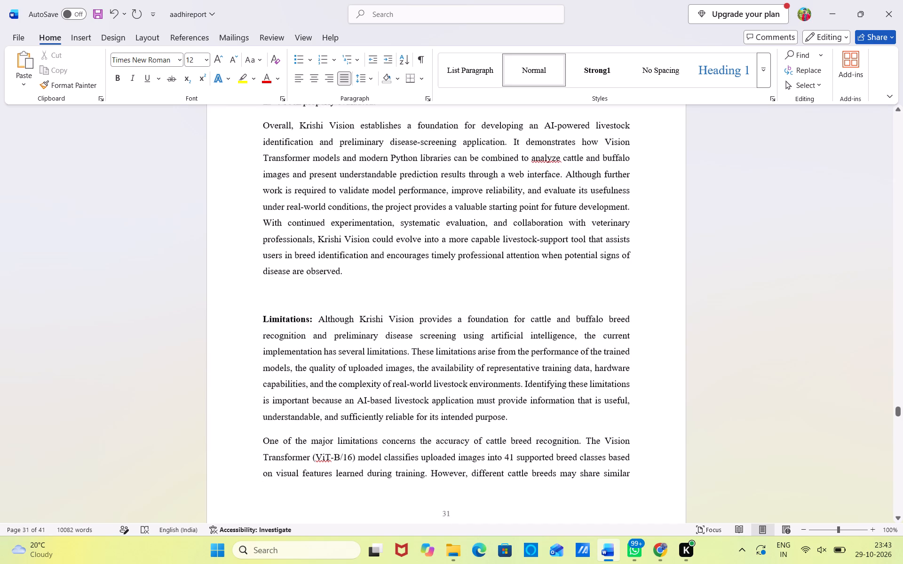
scroll(681, 269, up, 2)
scroll(685, 168, down, 20)
scroll(685, 168, down, 20)
scroll(685, 168, down, 15)
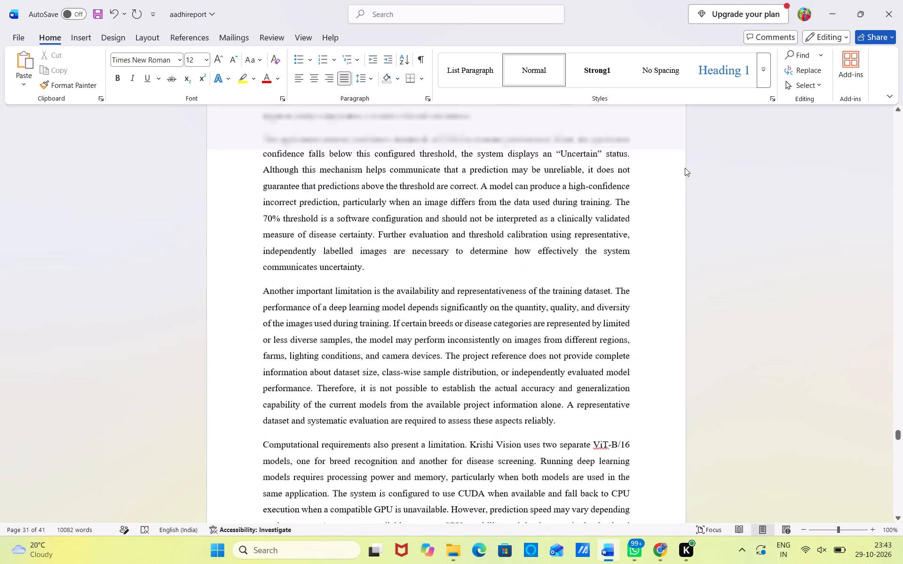
scroll(685, 168, down, 9)
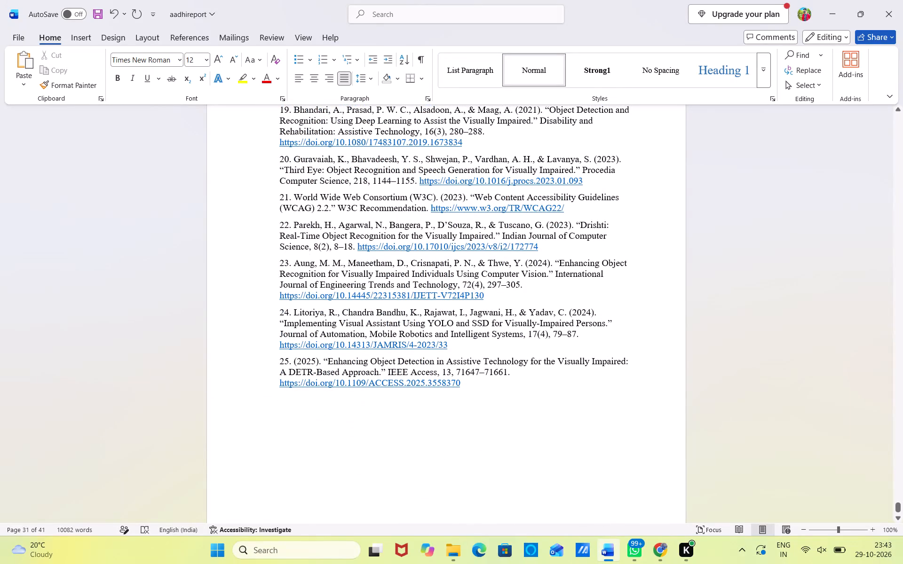
scroll(648, 204, down, 1)
ctrl+scroll(645, 167, up, 1)
ctrl+scroll(645, 167, down, 1)
scroll(645, 167, up, 1)
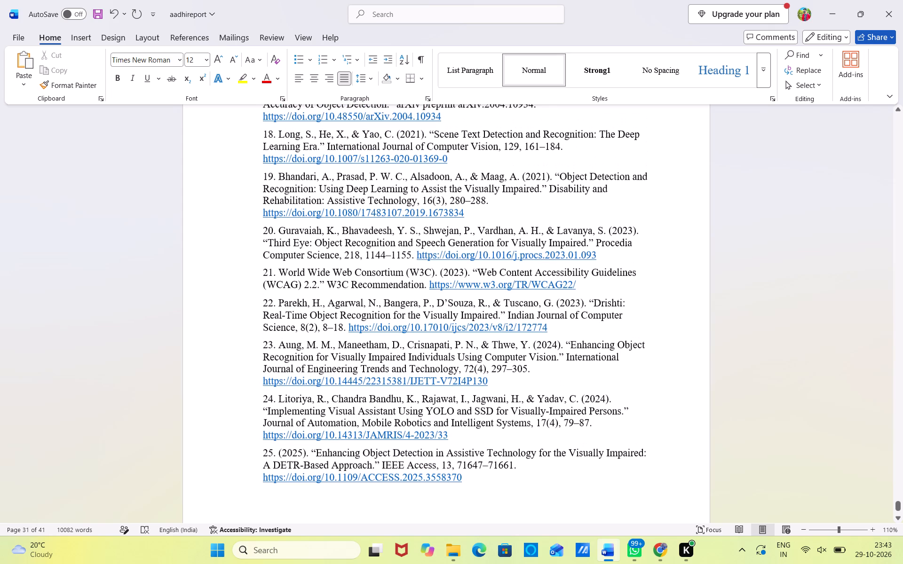
drag(486, 484, 467, 409)
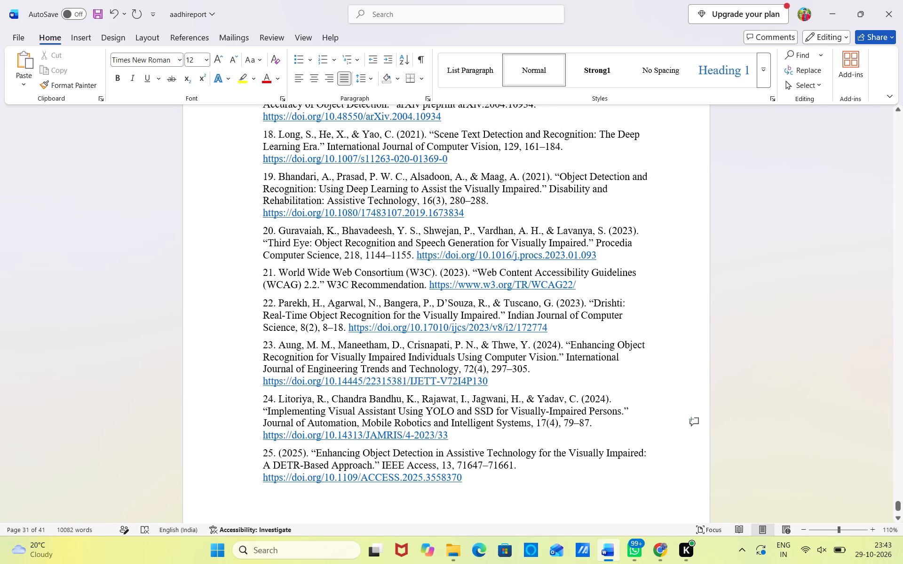
drag(467, 409, 380, 72)
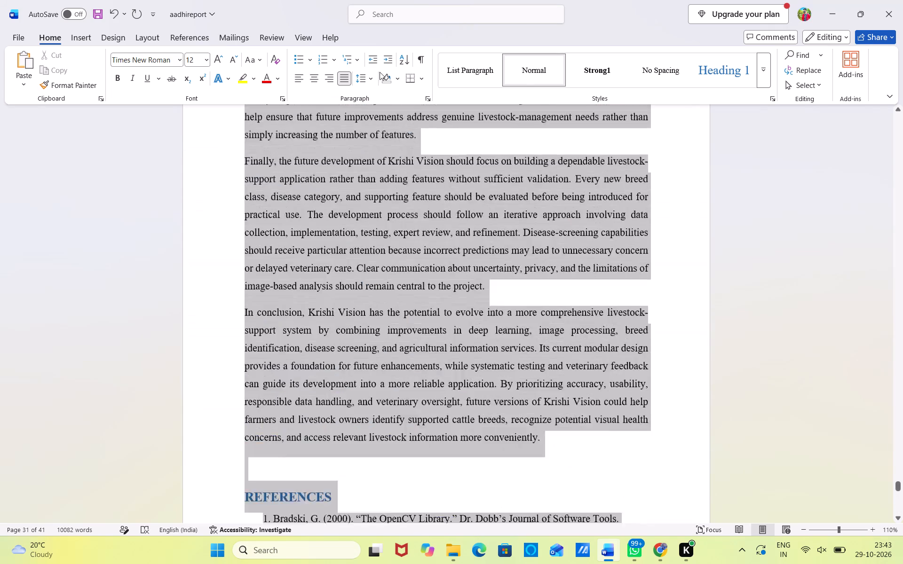
drag(380, 72, 345, 518)
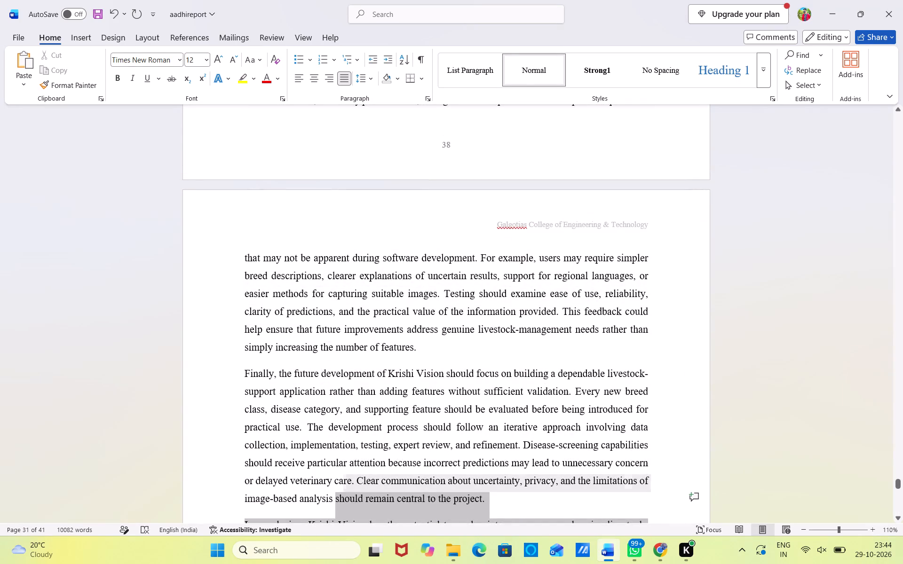
drag(345, 518, 259, 169)
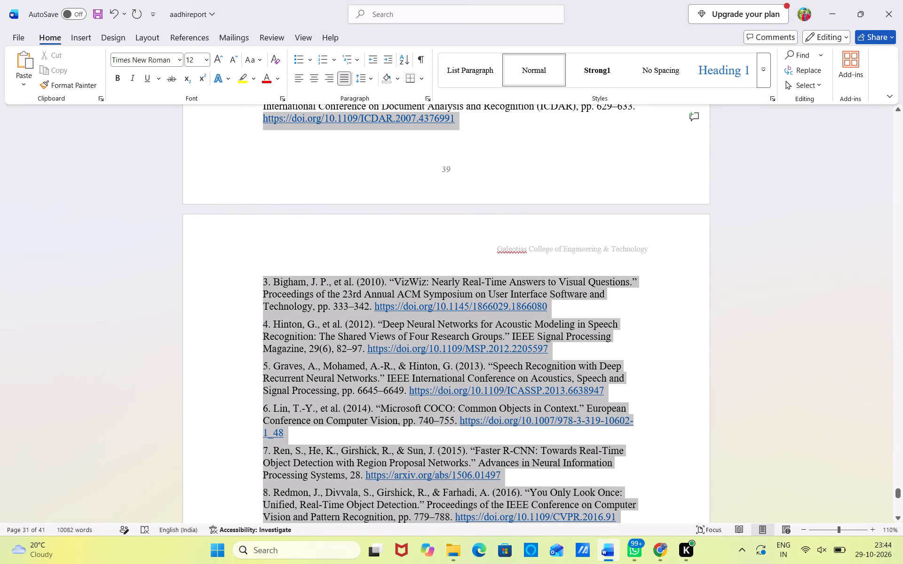
drag(259, 169, 246, 130)
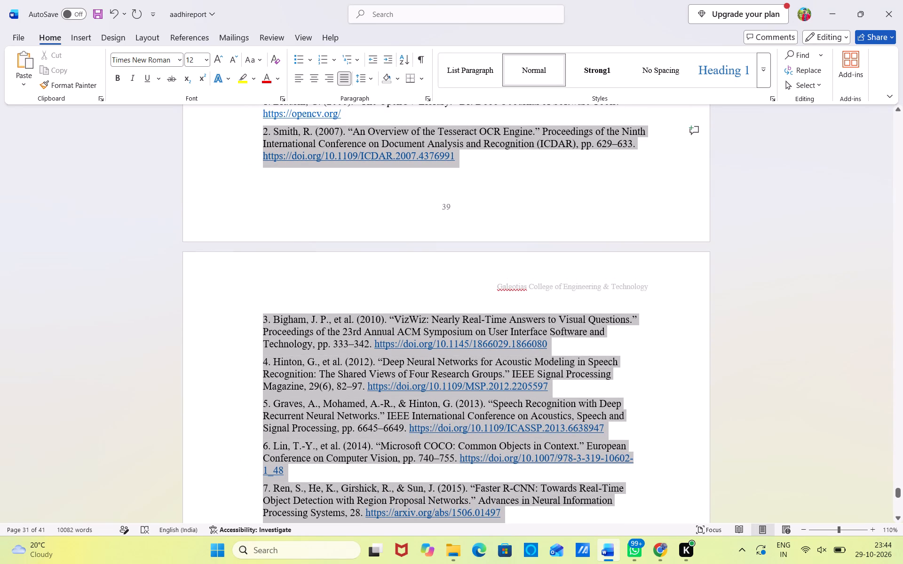
drag(246, 130, 242, 109)
scroll(239, 108, up, 1)
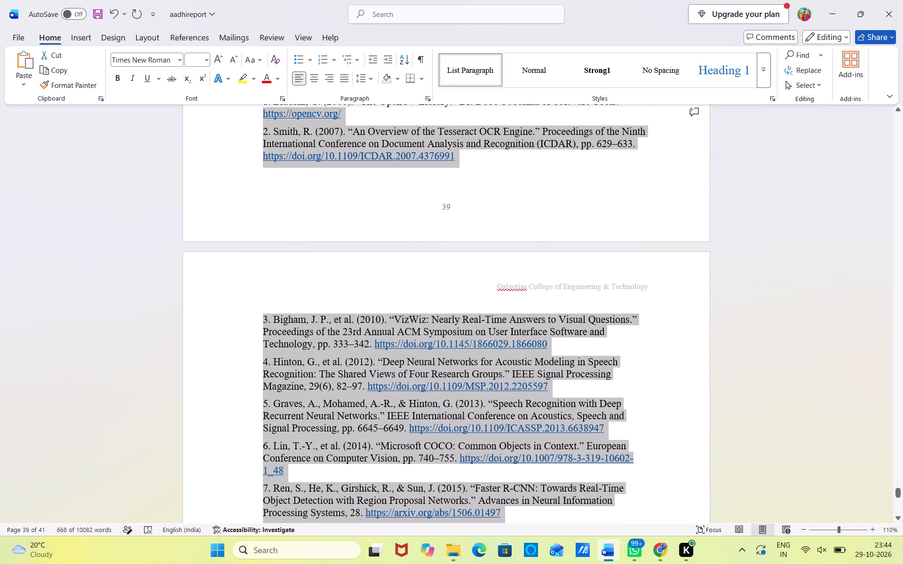
scroll(239, 108, up, 1)
drag(262, 224, 395, 481)
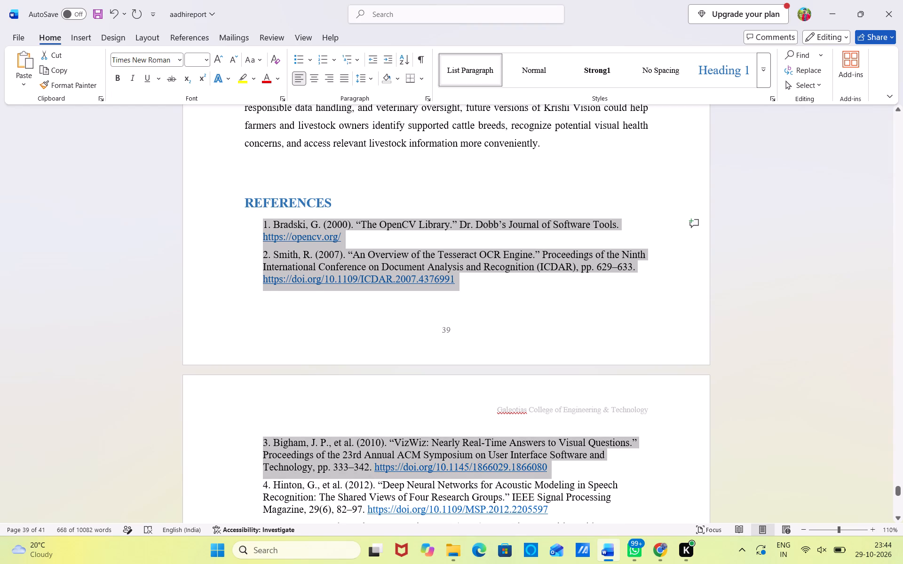
drag(395, 481, 395, 563)
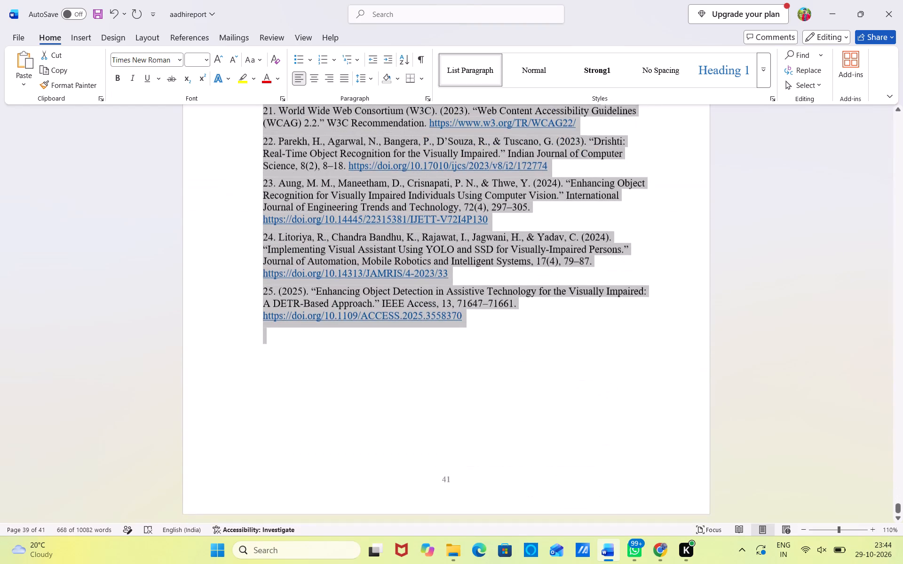
drag(395, 563, 391, 563)
key(ctrl+c)
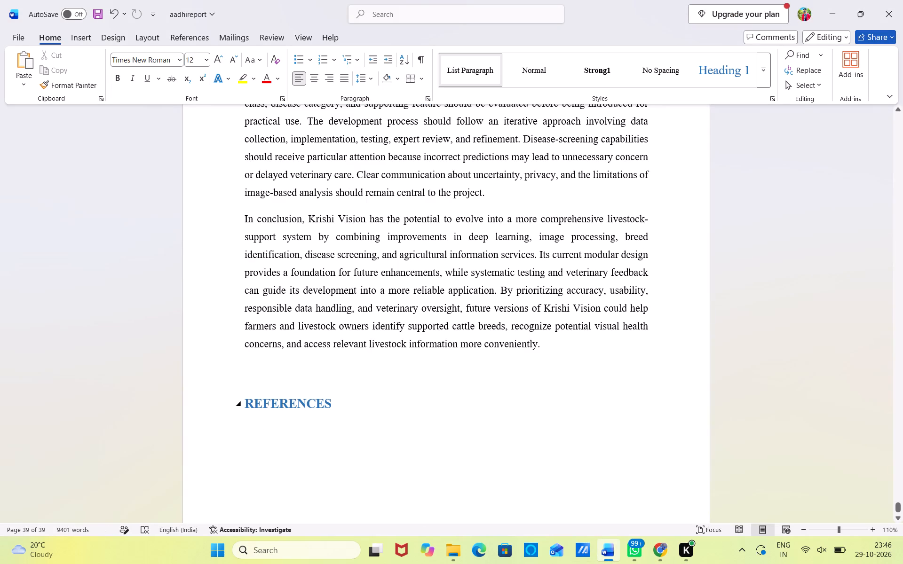
key(ctrl+v)
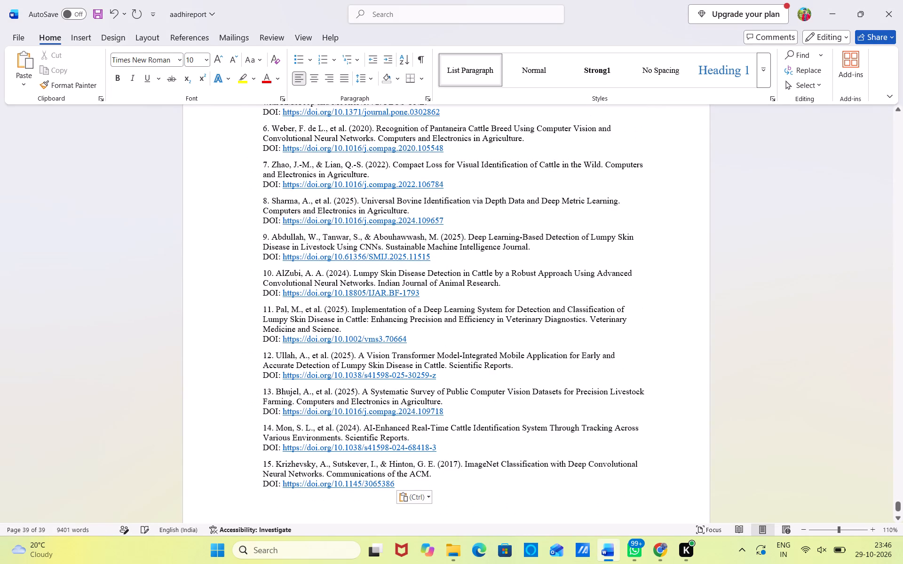
click(240, 389)
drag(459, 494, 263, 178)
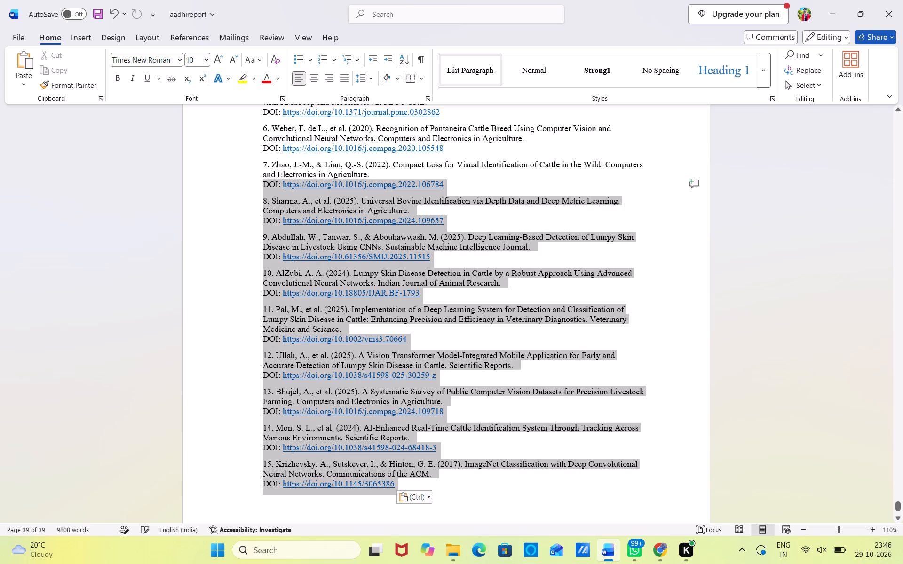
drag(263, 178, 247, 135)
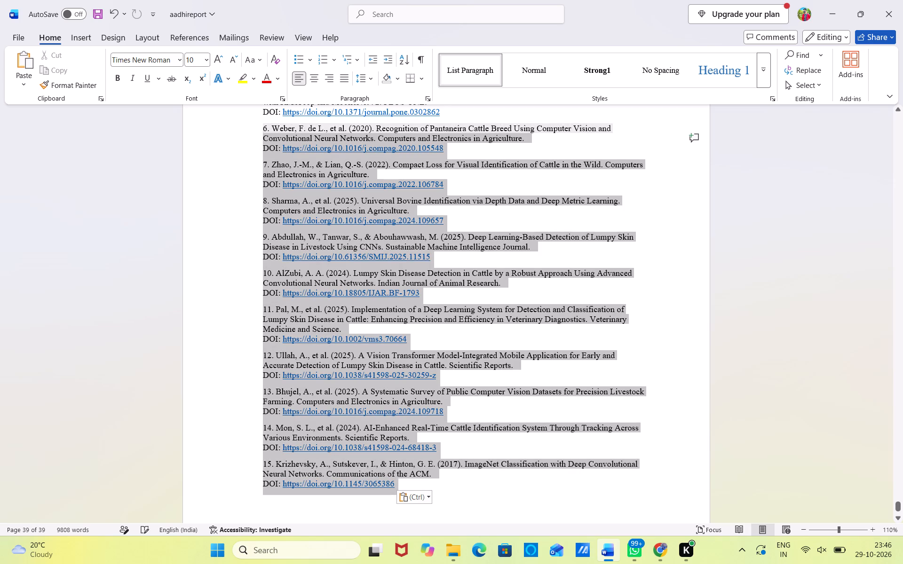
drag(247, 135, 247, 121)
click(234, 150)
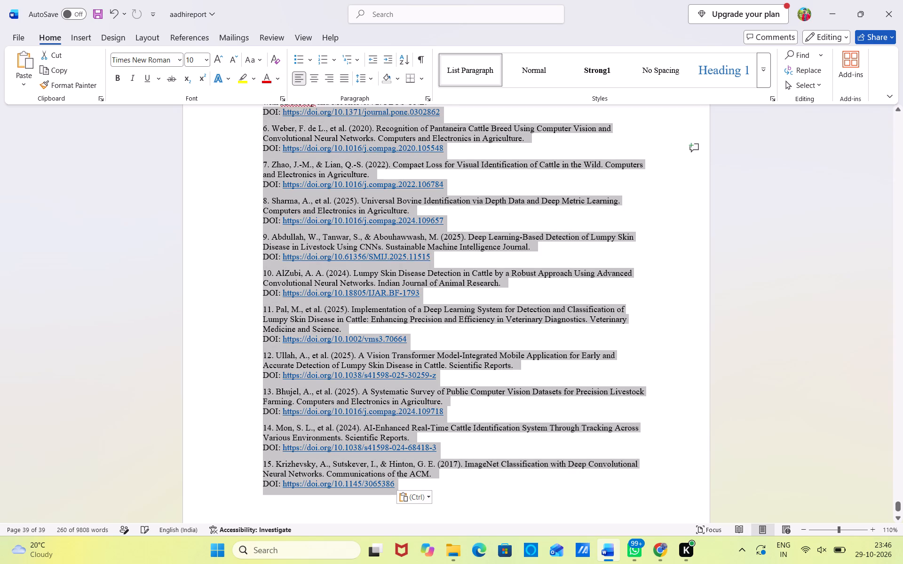
Set the font size of all 15 references under the REFERENCES heading to 12.
scroll(235, 151, up, 3)
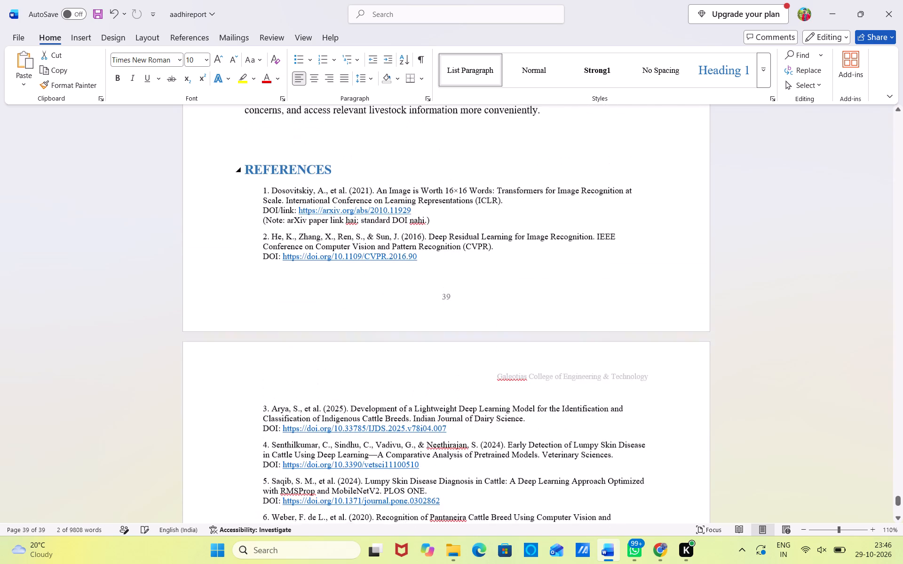
drag(260, 204, 601, 413)
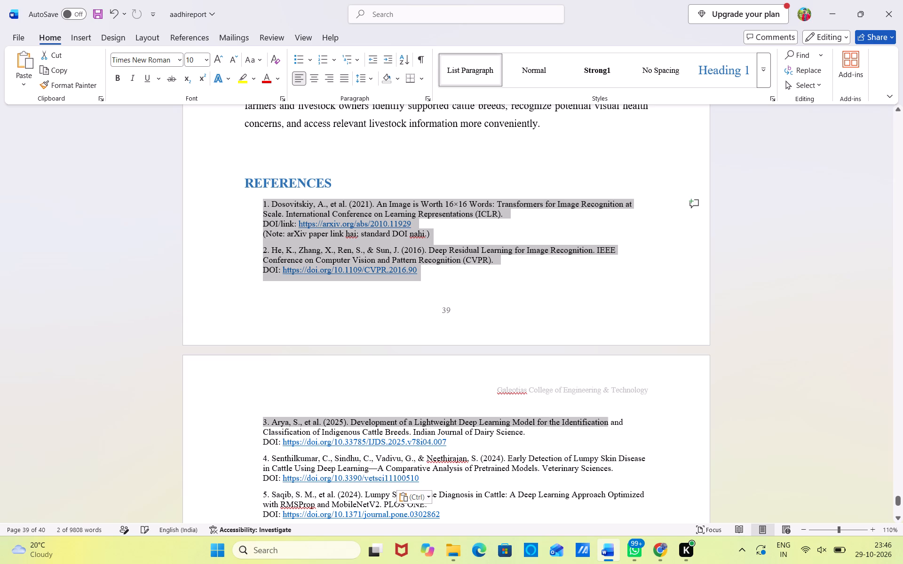
drag(601, 413, 602, 563)
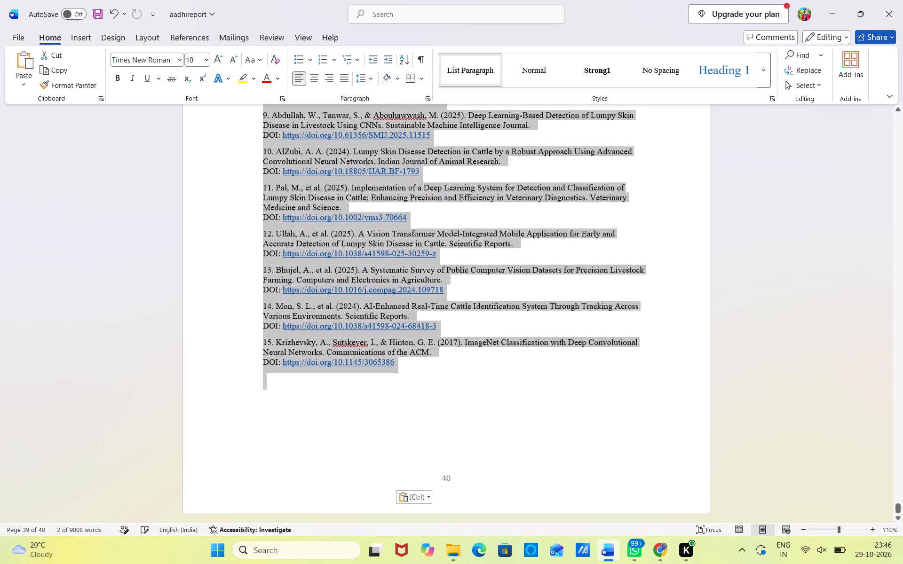
drag(602, 563, 593, 563)
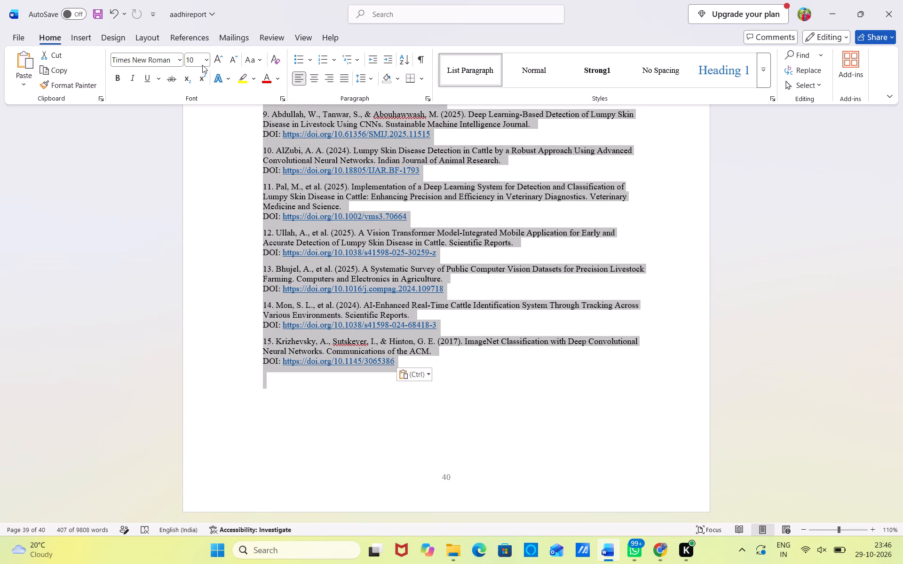
click(206, 66)
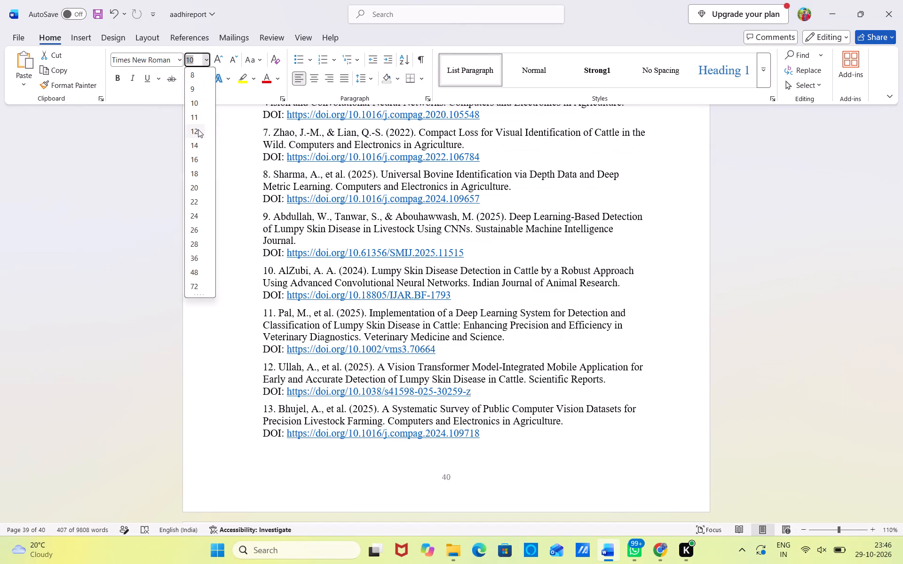
click(198, 129)
click(715, 285)
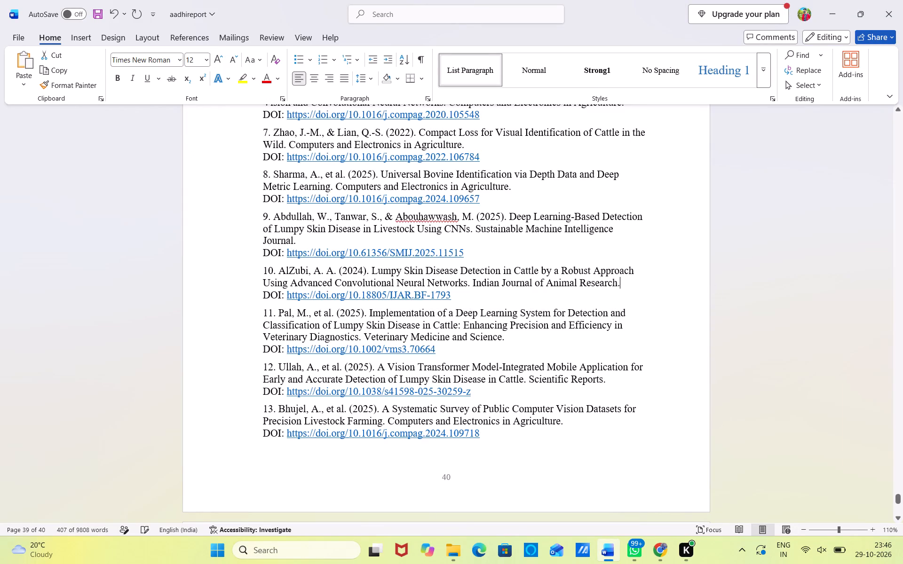
Delete the note "(Note: arXiv paper link hai; standard DOI nahi.)" under reference 1.
scroll(461, 297, up, 3)
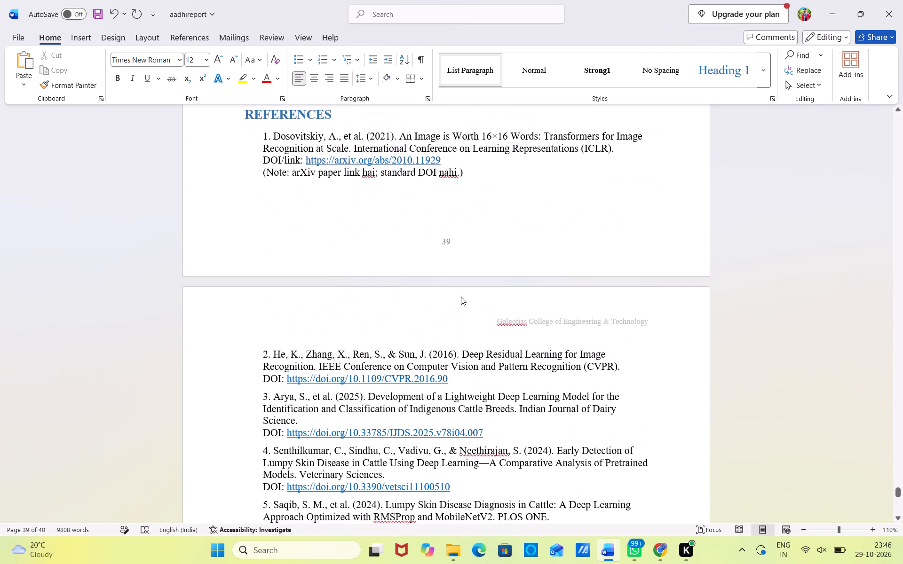
drag(469, 173, 407, 183)
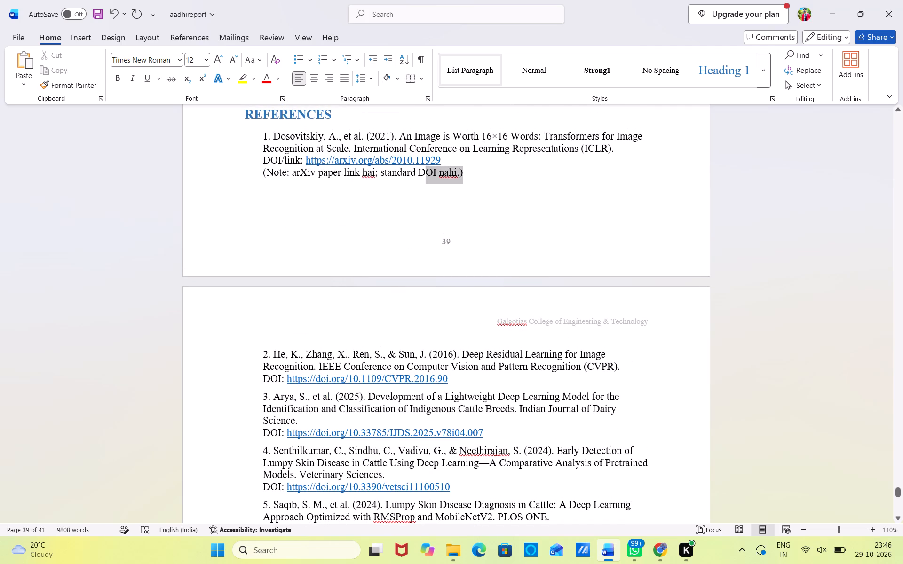
drag(407, 183, 242, 182)
key(BackSpace)
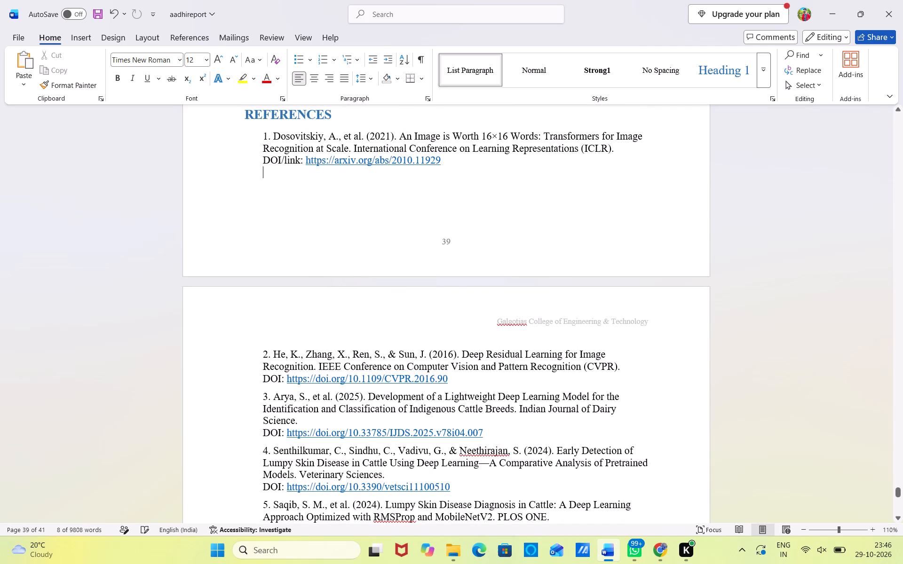
Insert three blank lines before the REFERENCES heading so that it starts on a new page.
scroll(242, 182, down, 2)
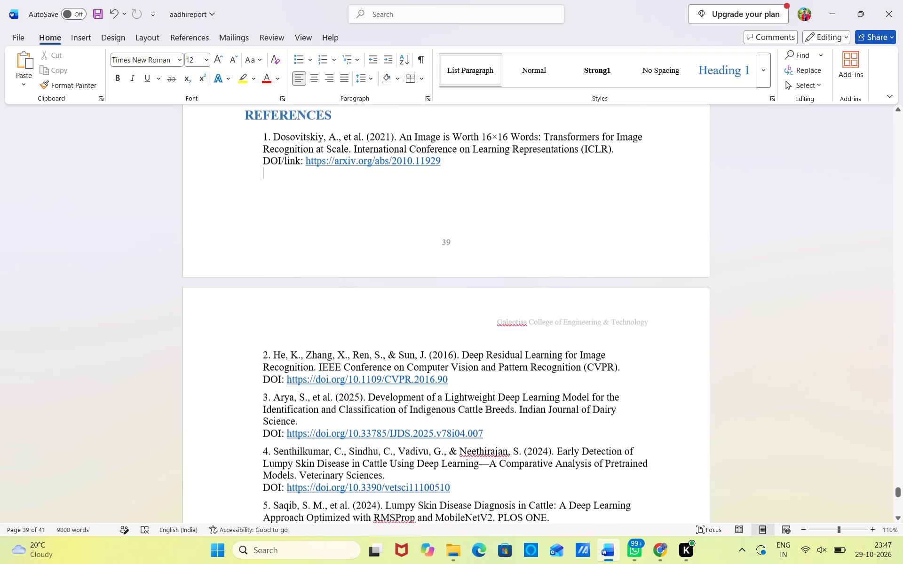
scroll(242, 182, down, 2)
scroll(242, 182, up, 1)
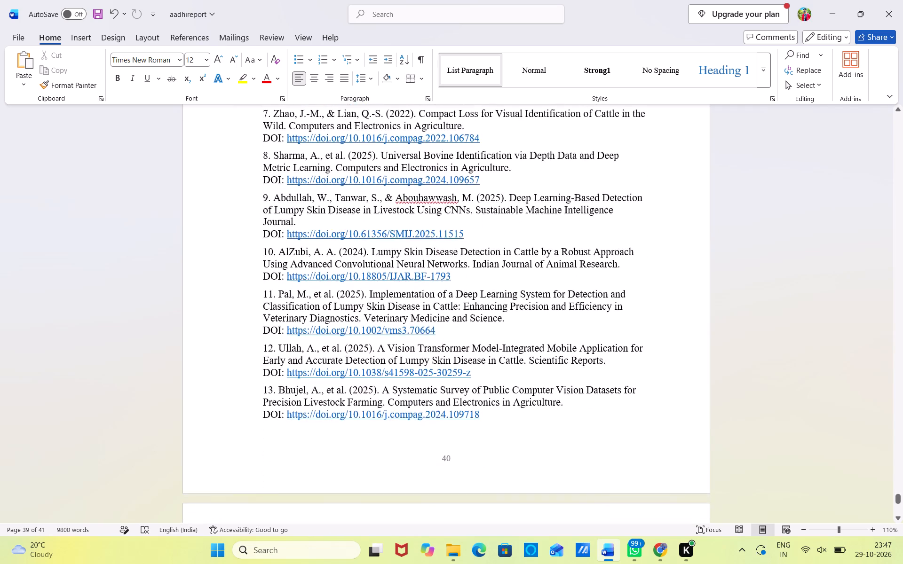
scroll(242, 182, up, 3)
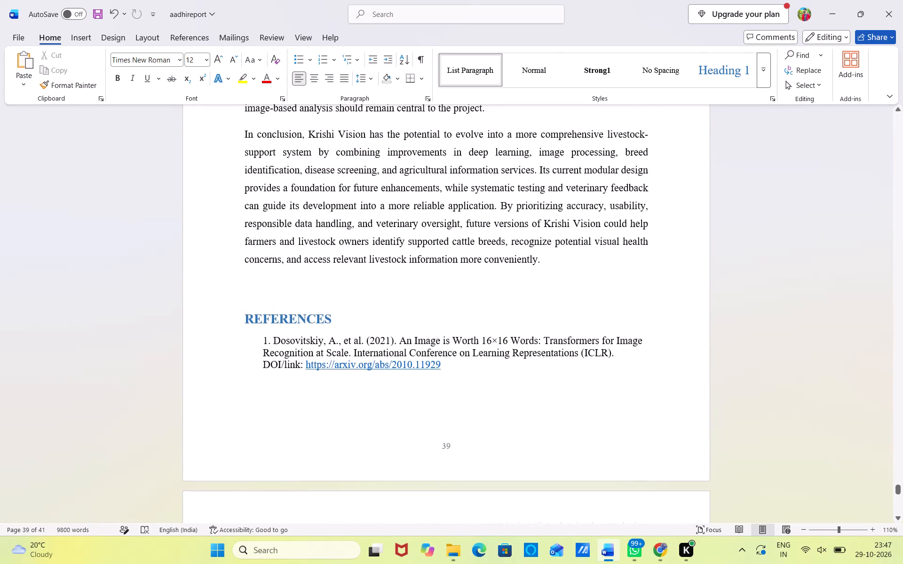
click(245, 314)
key(Return)
key(Return)
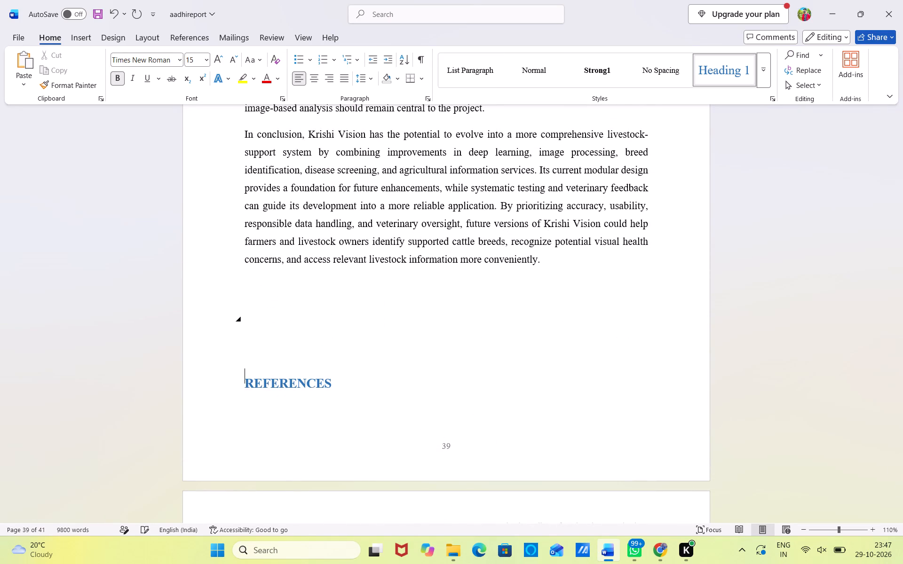
key(Return)
Check the layout of the reference list from the REFERENCES heading through reference 15.
scroll(245, 314, down, 1)
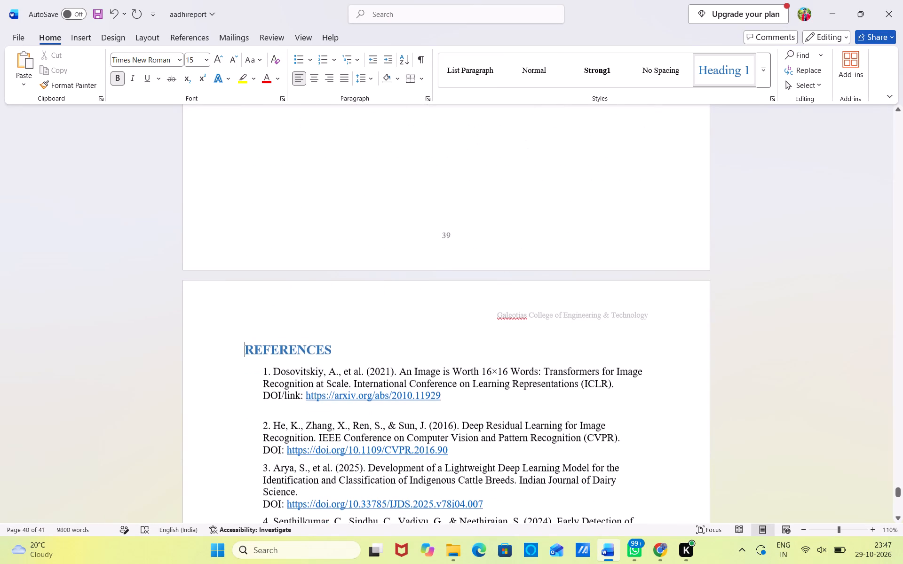
scroll(245, 314, down, 4)
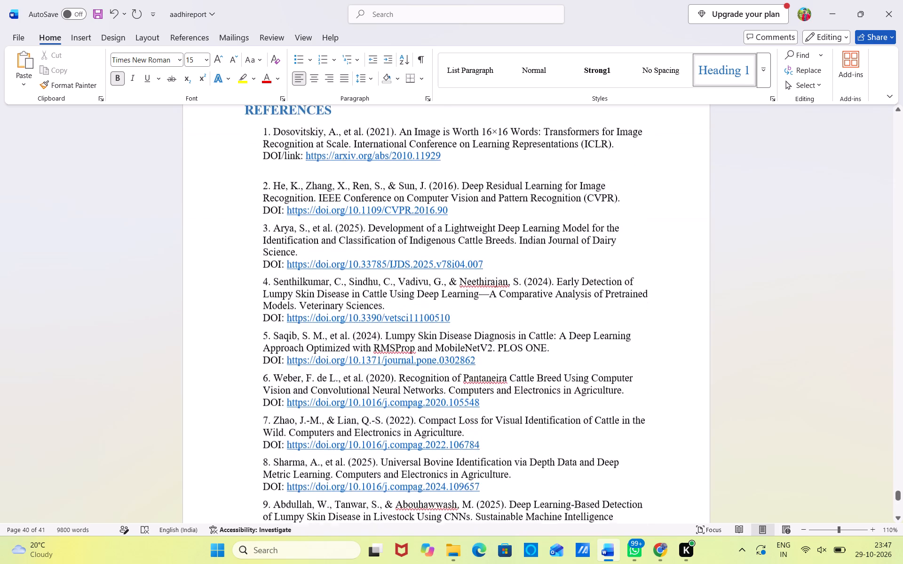
scroll(245, 314, down, 3)
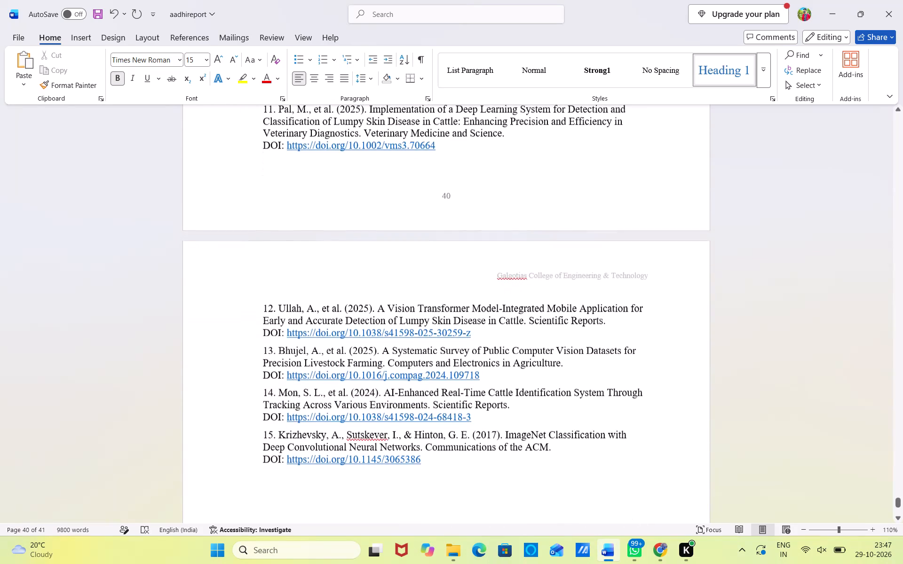
Review the report's front matter from the title page and certificate through to the Abstract for leftover RAAHI content.
scroll(245, 314, up, 7)
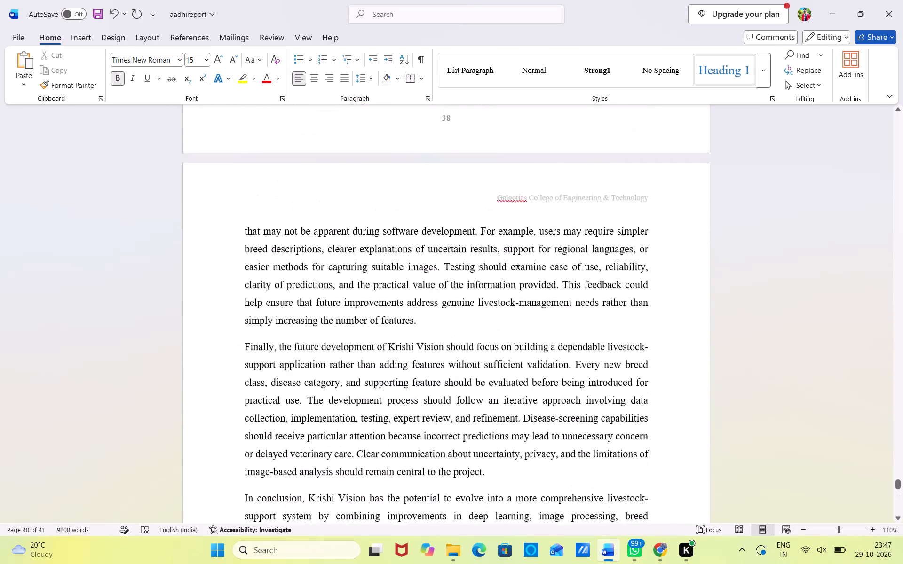
scroll(245, 314, up, 20)
scroll(245, 314, up, 20)
scroll(245, 314, up, 20)
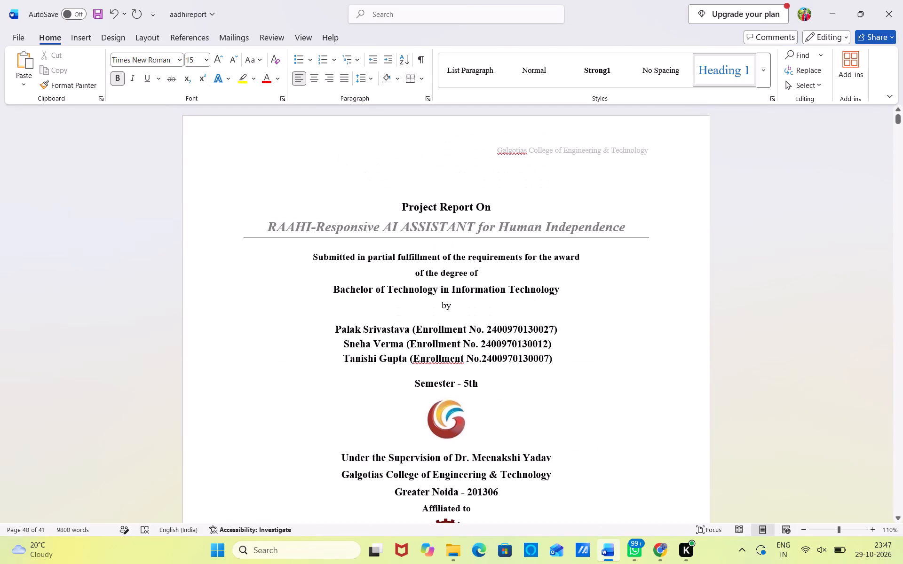
scroll(245, 314, up, 20)
scroll(245, 314, up, 20)
scroll(245, 314, up, 20)
scroll(245, 301, down, 3)
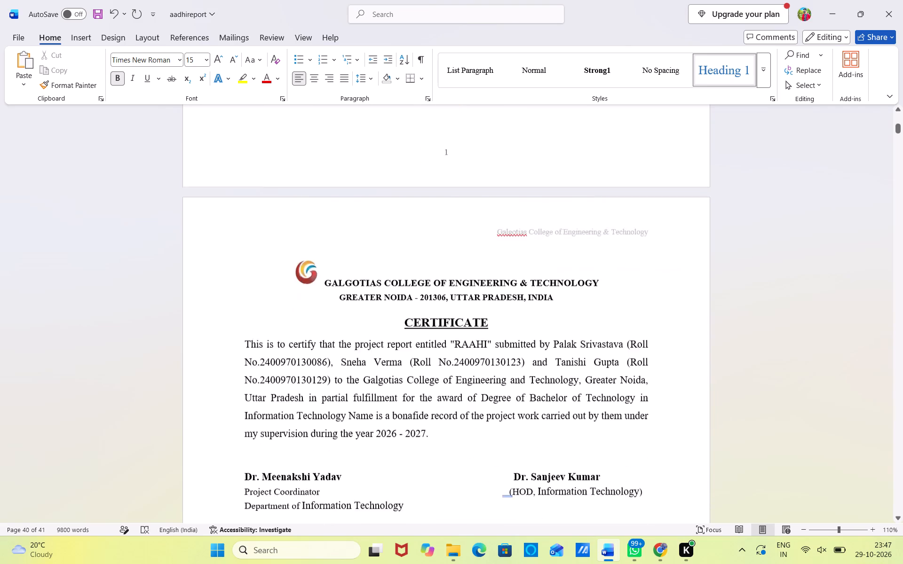
scroll(245, 301, down, 2)
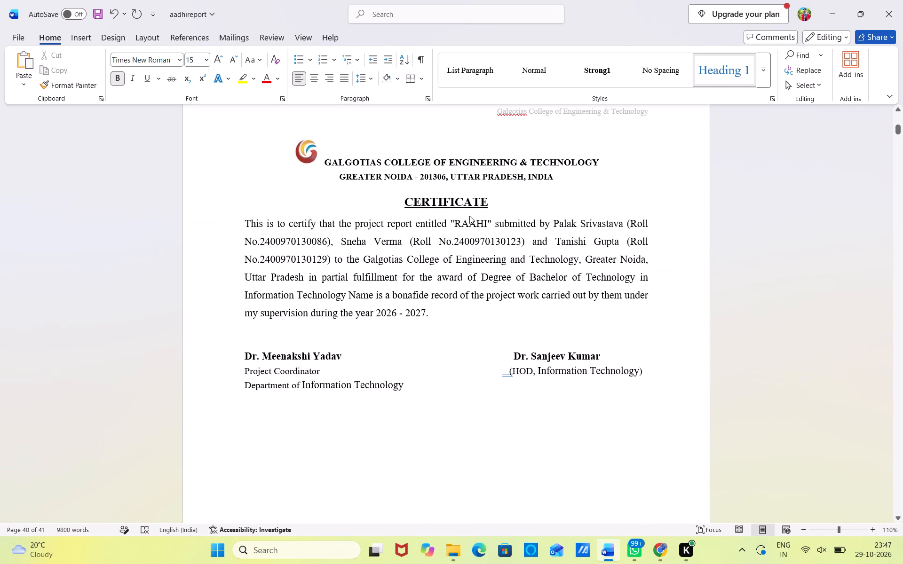
scroll(423, 320, up, 3)
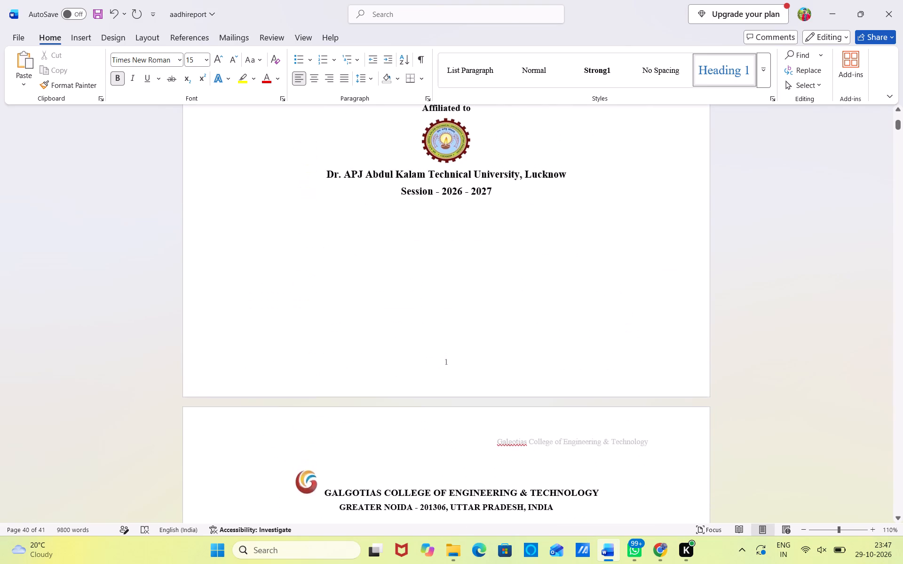
scroll(423, 320, up, 2)
scroll(423, 320, down, 2)
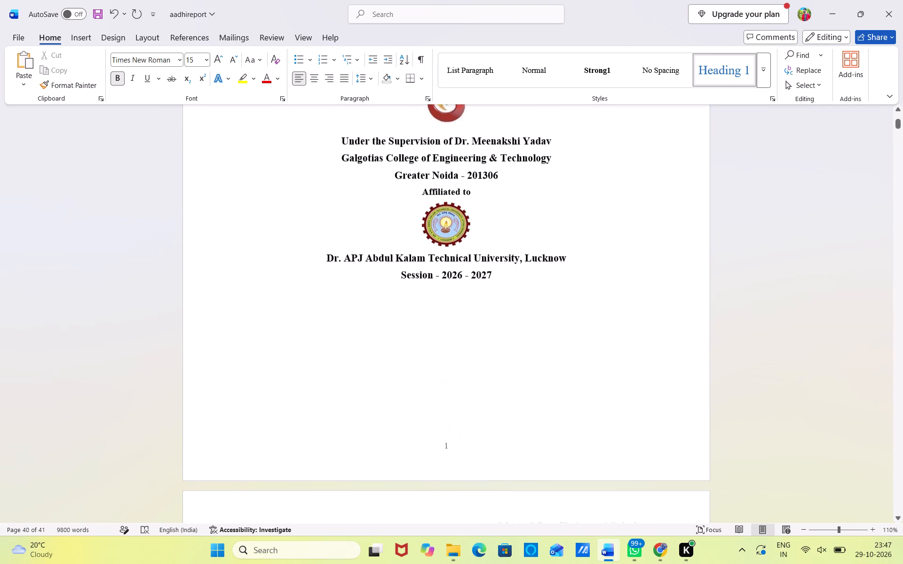
scroll(423, 320, down, 6)
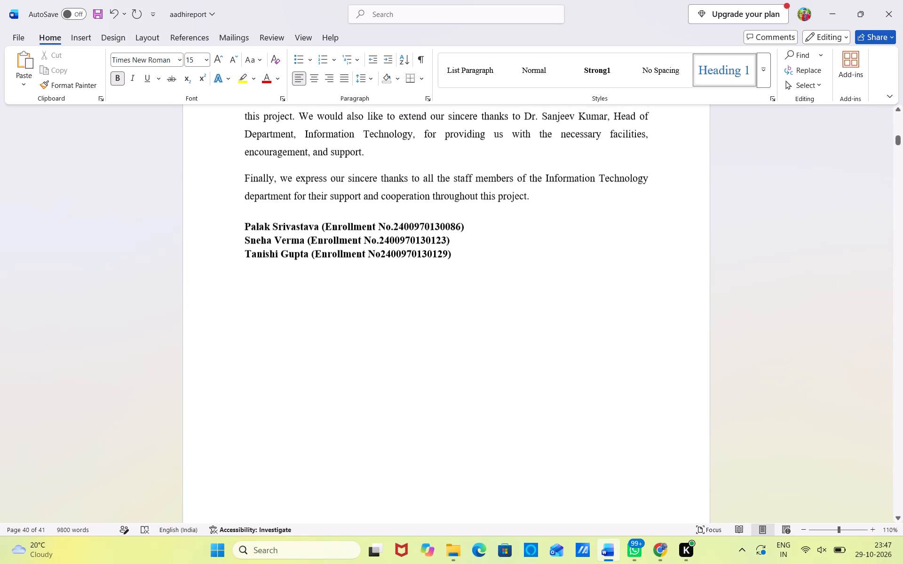
scroll(423, 320, down, 7)
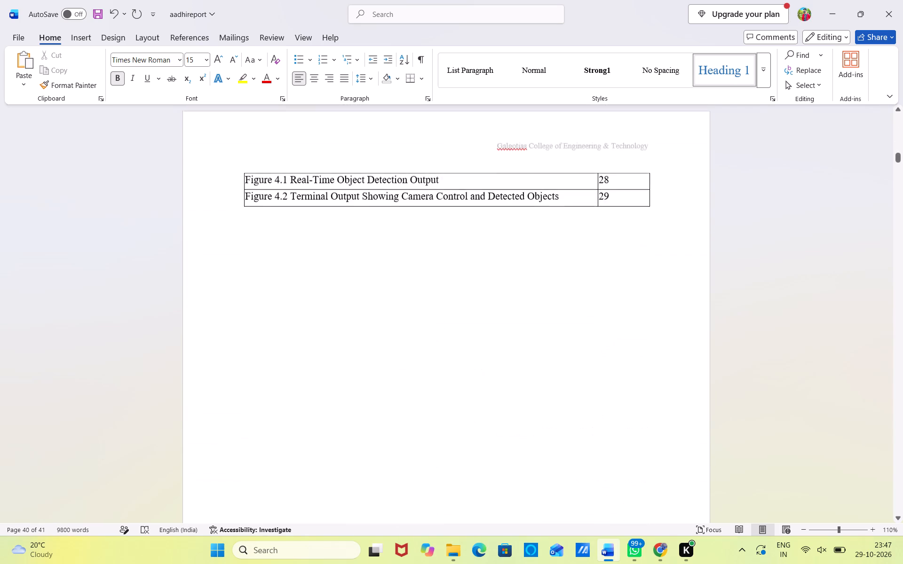
scroll(423, 320, down, 3)
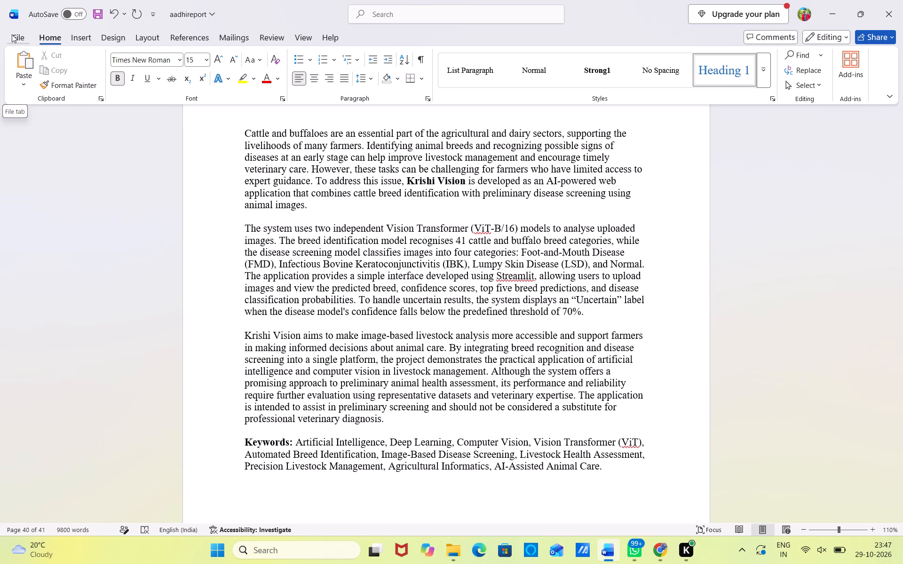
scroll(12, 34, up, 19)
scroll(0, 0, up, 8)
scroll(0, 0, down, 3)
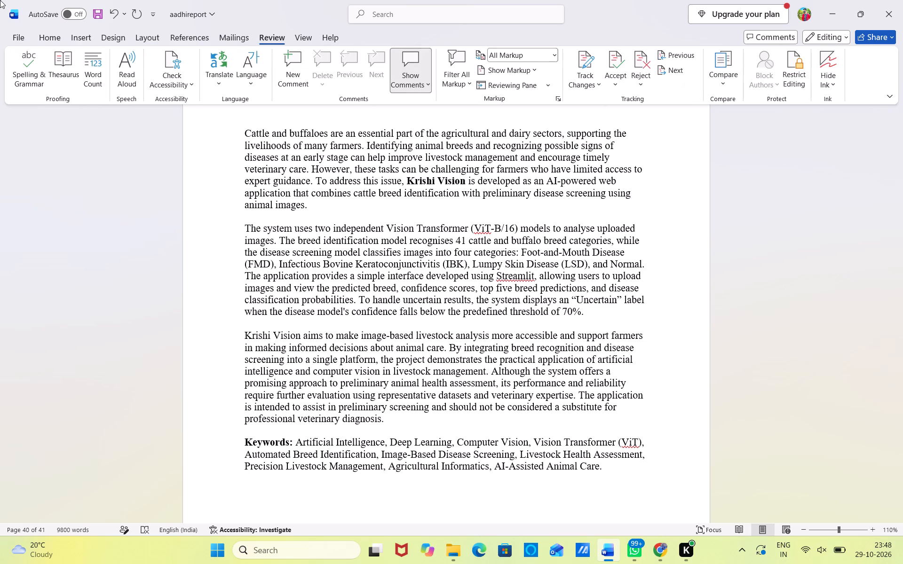
Go back through the front matter from the Abstract and Acknowledgement to the project title page.
scroll(313, 145, up, 4)
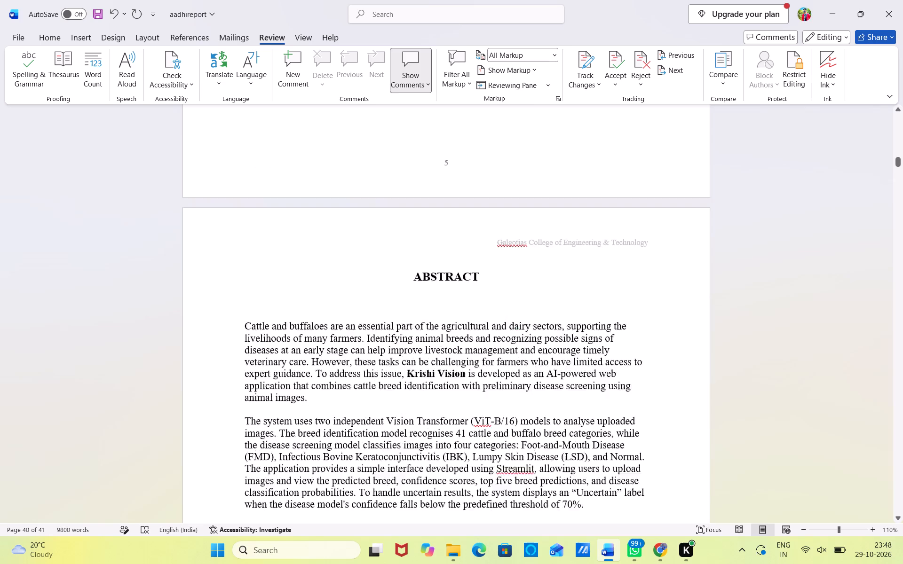
scroll(313, 145, up, 3)
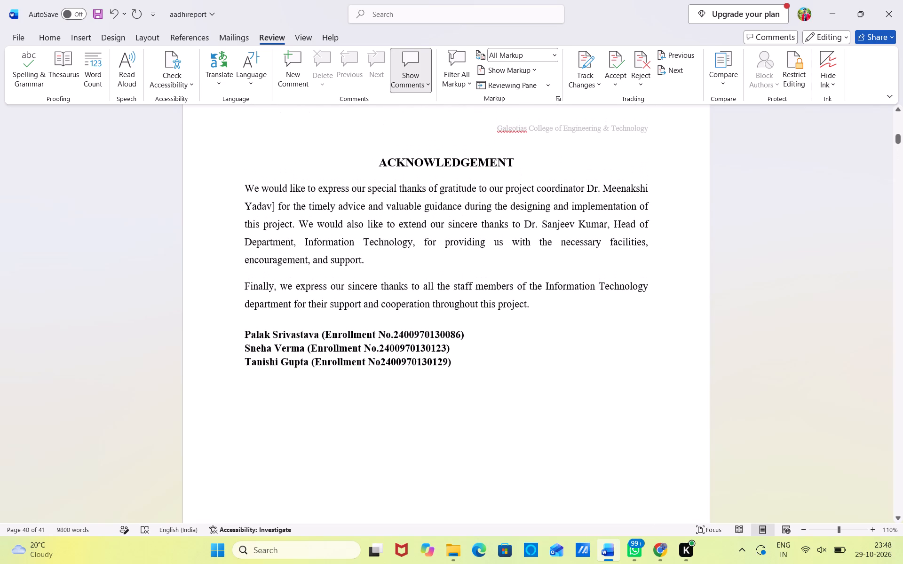
scroll(313, 145, up, 2)
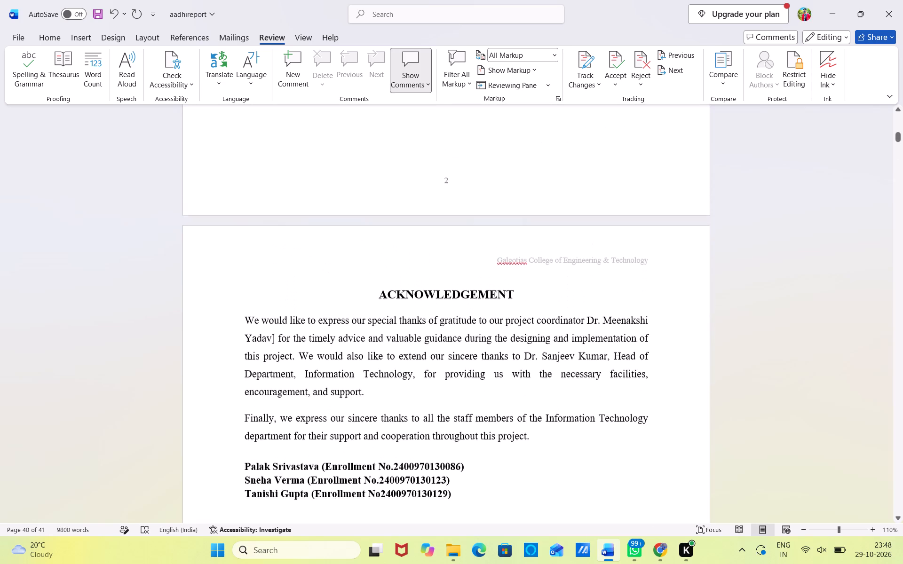
scroll(313, 145, up, 5)
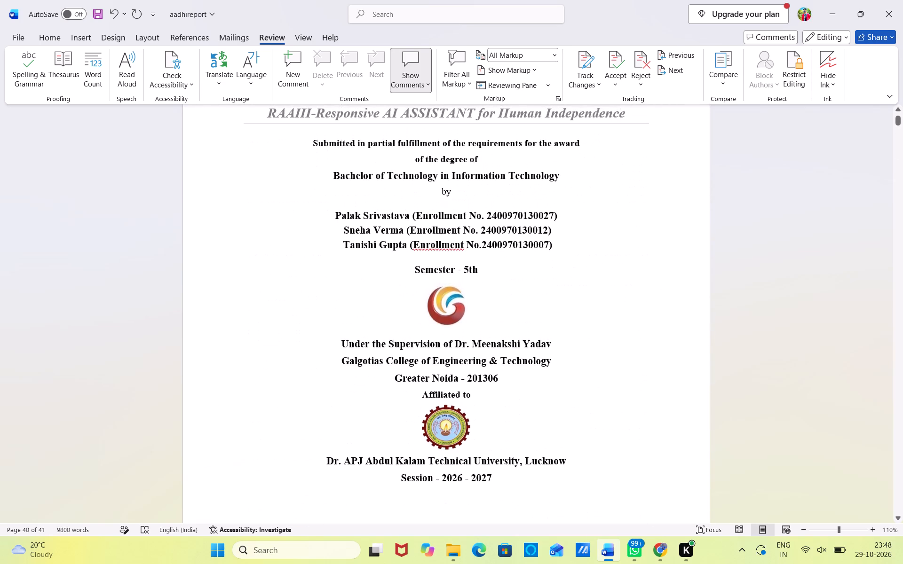
scroll(313, 145, up, 1)
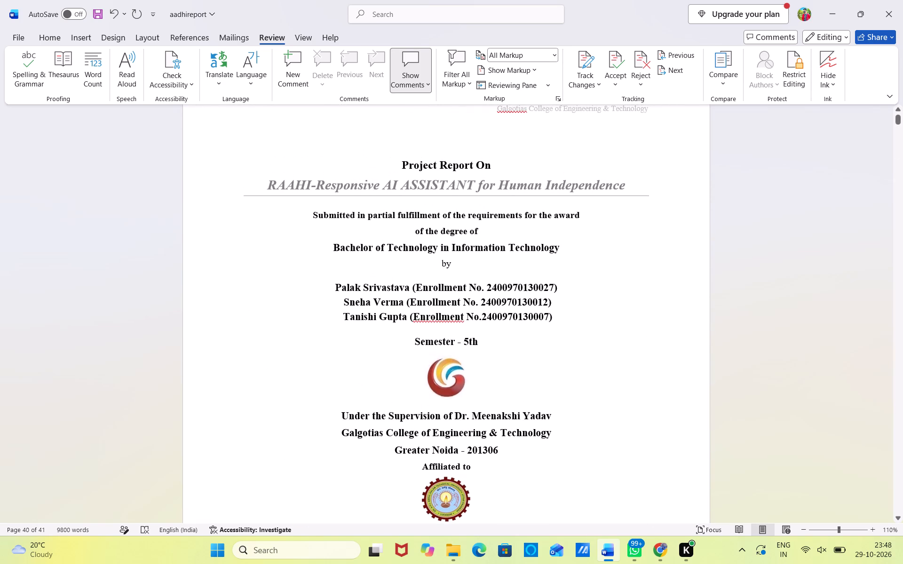
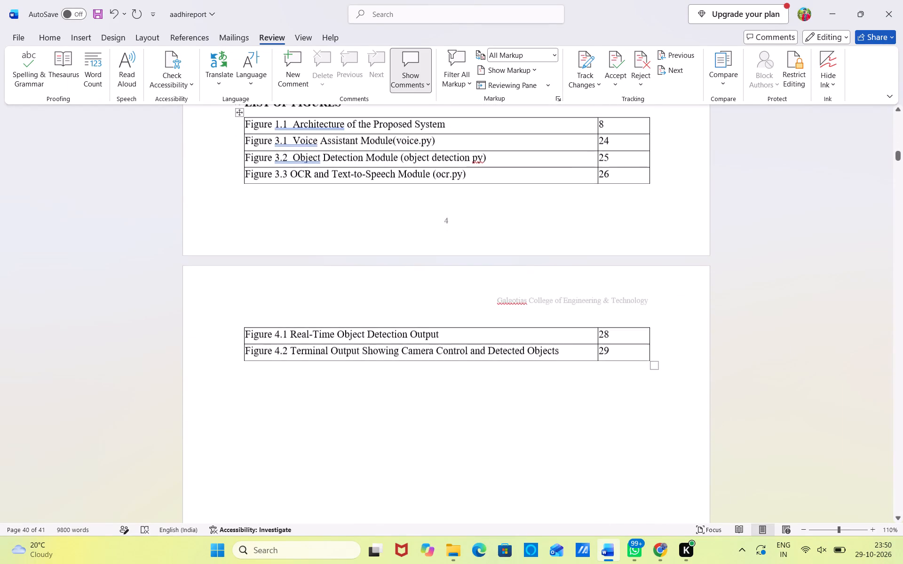
Skim the report from the List of Figures through to the end of the Future Scope section for leftover RAAHI content.
scroll(313, 145, down, 3)
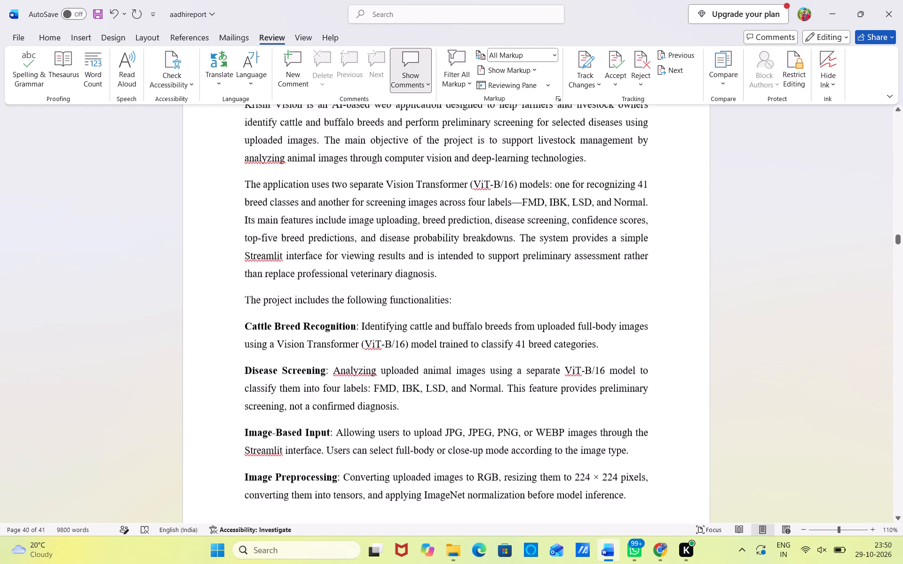
scroll(313, 145, down, 9)
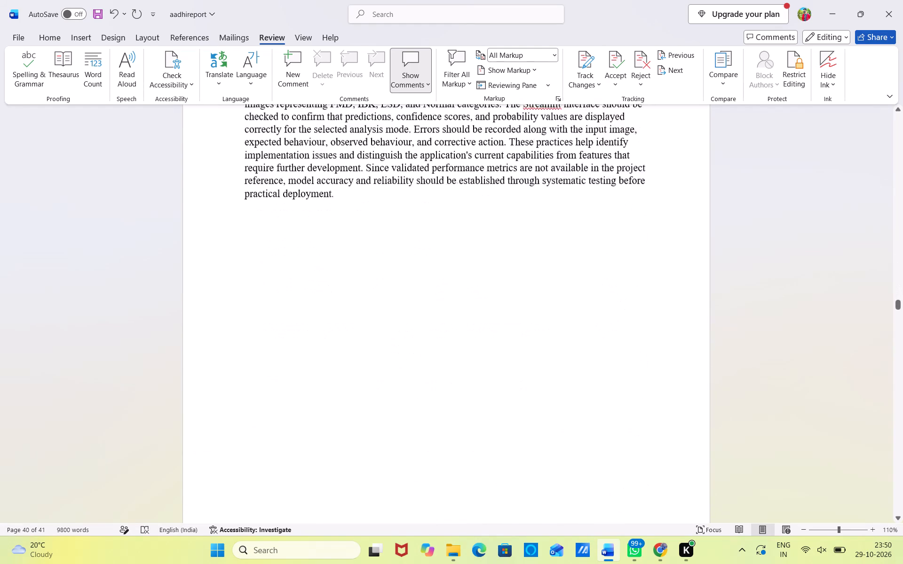
scroll(313, 145, down, 9)
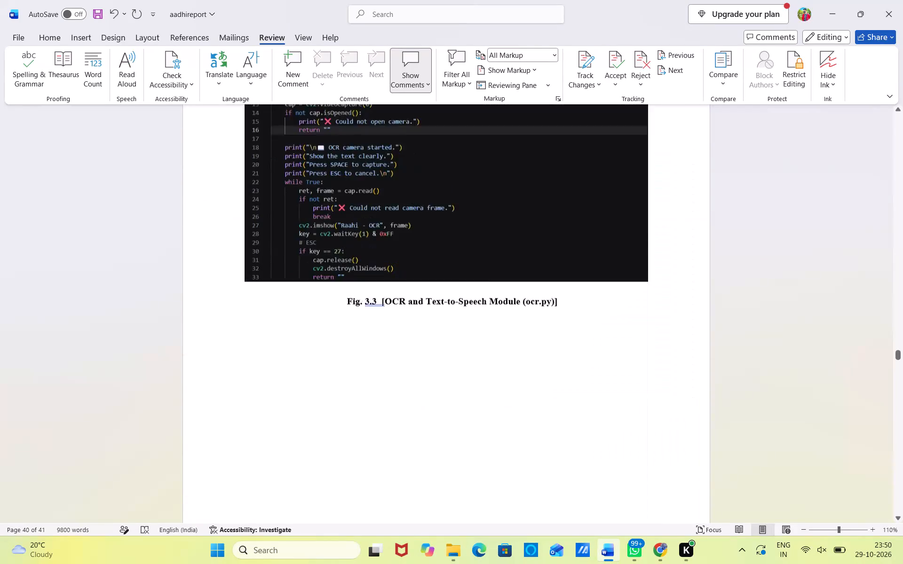
scroll(313, 145, down, 9)
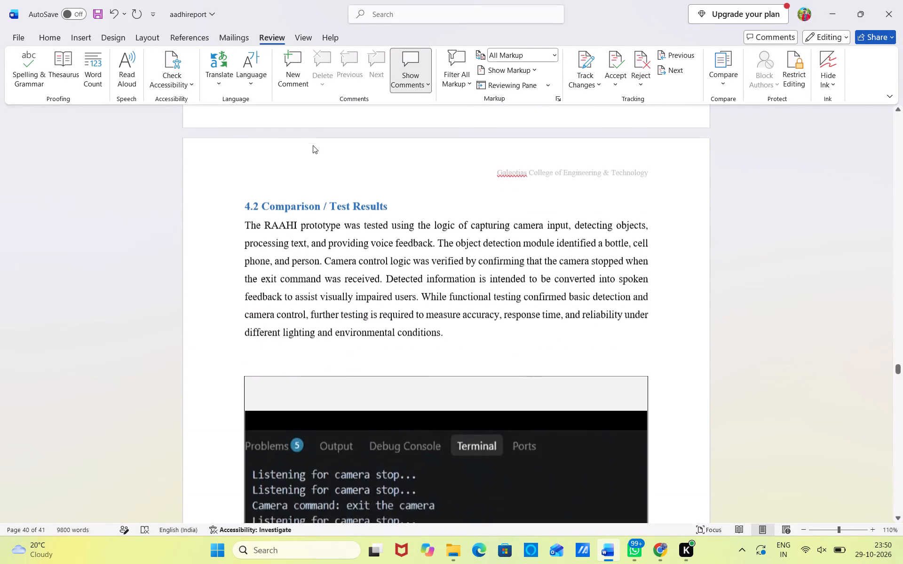
scroll(313, 145, down, 9)
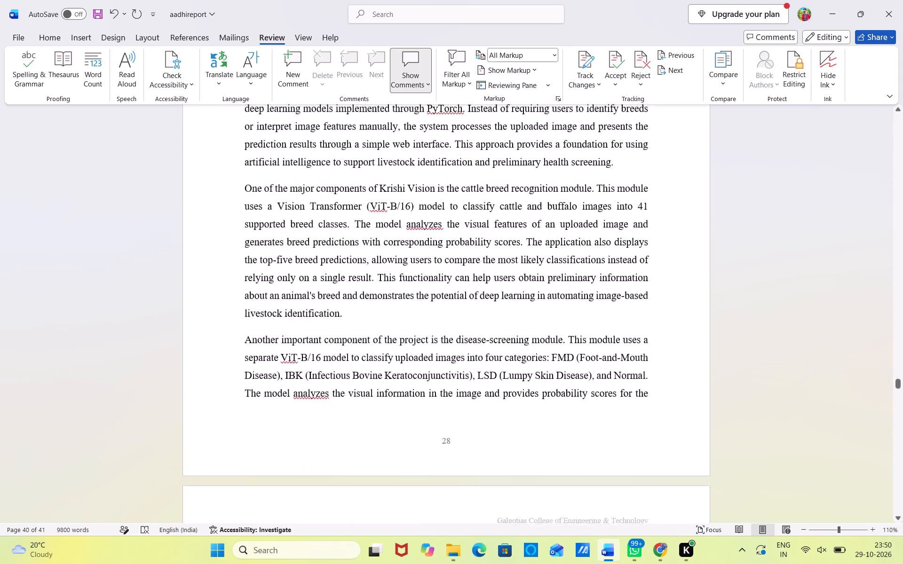
scroll(313, 145, down, 7)
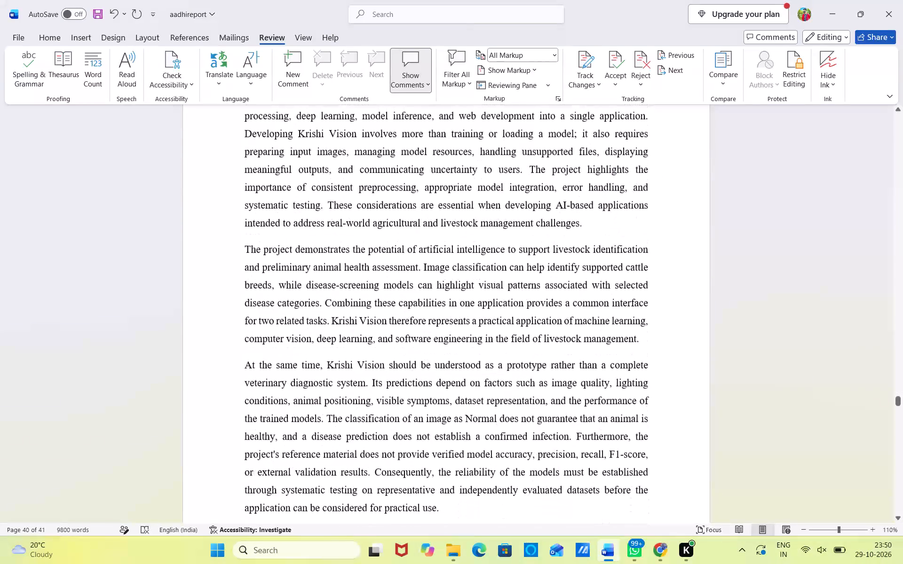
scroll(313, 145, down, 8)
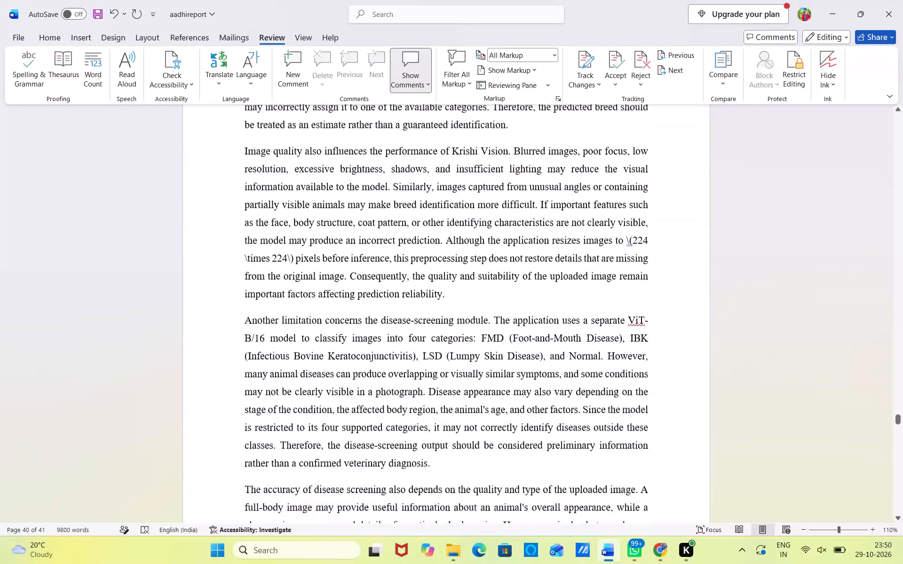
scroll(313, 145, down, 3)
scroll(313, 145, down, 19)
scroll(313, 145, up, 6)
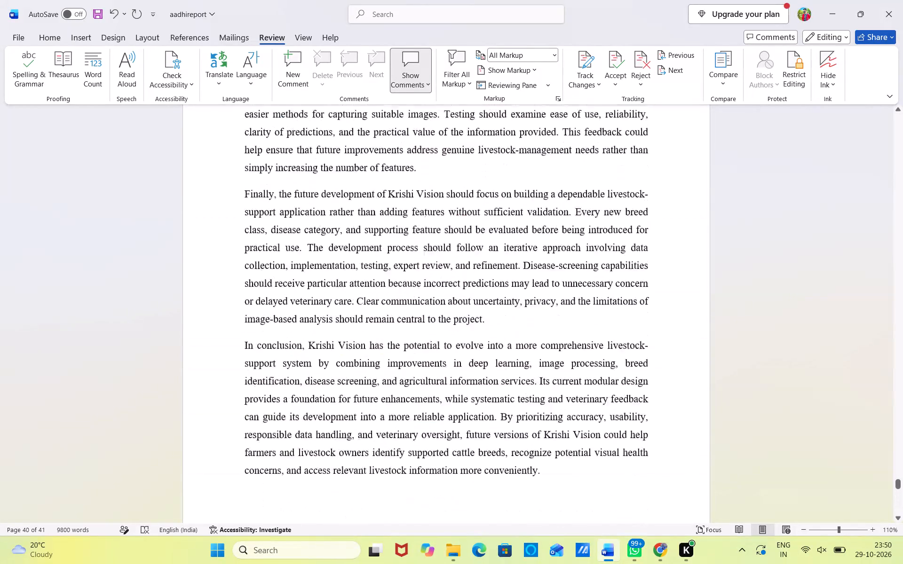
scroll(313, 145, down, 6)
Review the report backwards from Future Scope to the title page, ending with the text cursor before the RAAHI project title.
scroll(313, 145, up, 13)
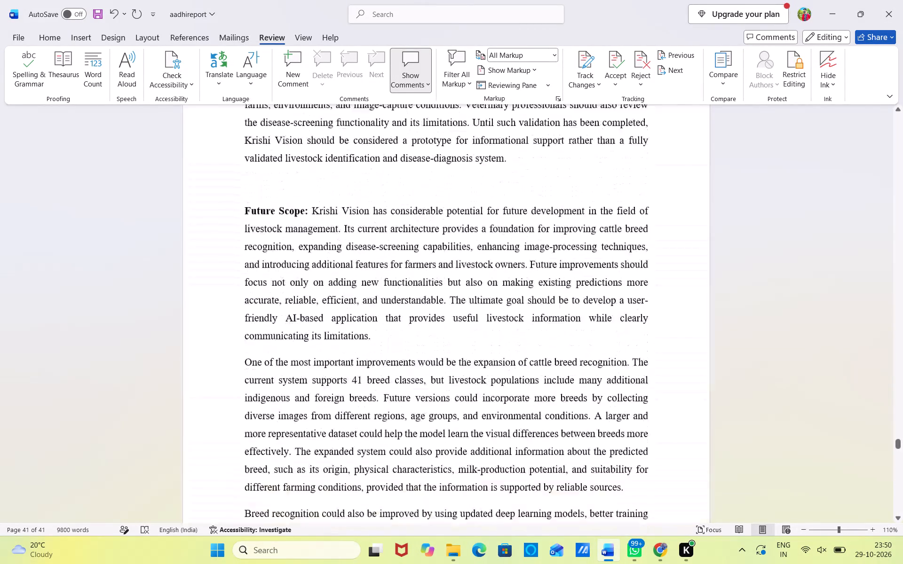
scroll(313, 145, up, 3)
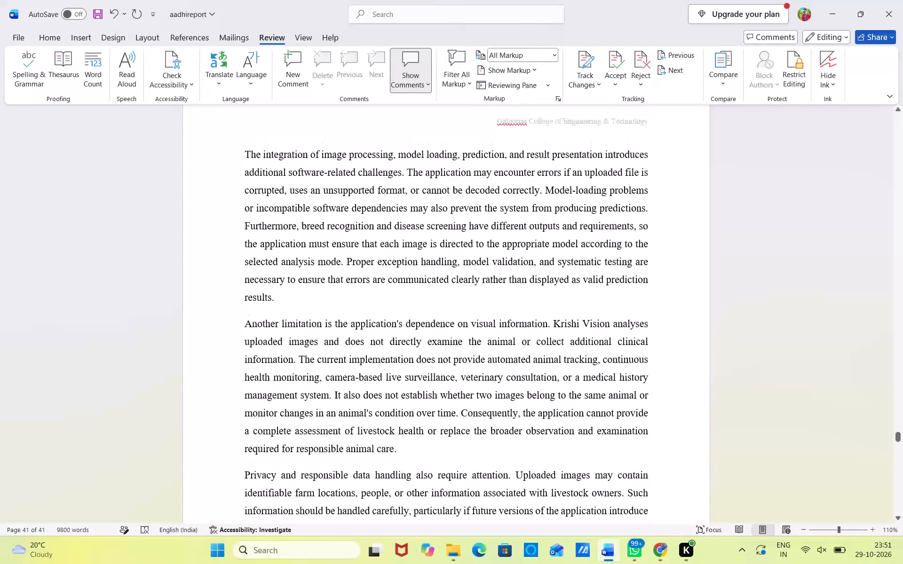
scroll(313, 145, up, 6)
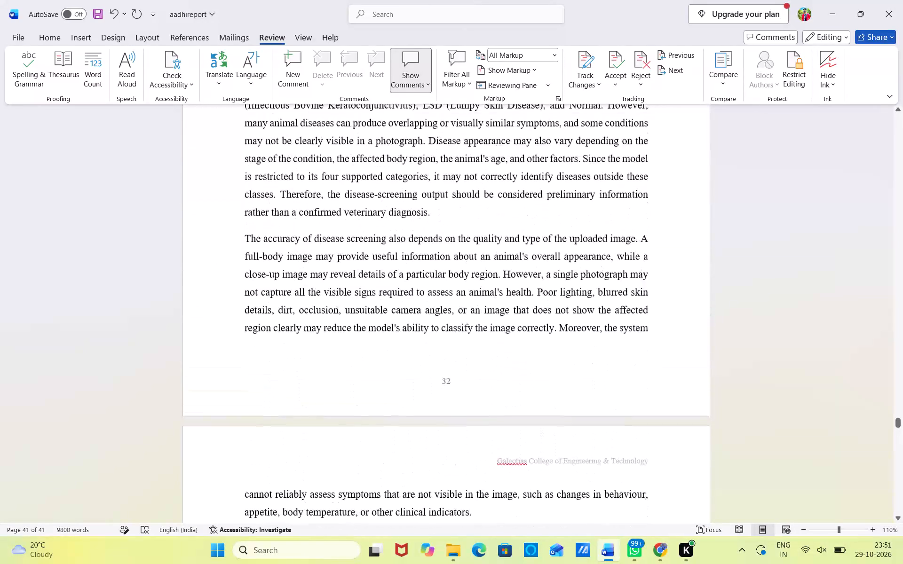
scroll(313, 145, up, 13)
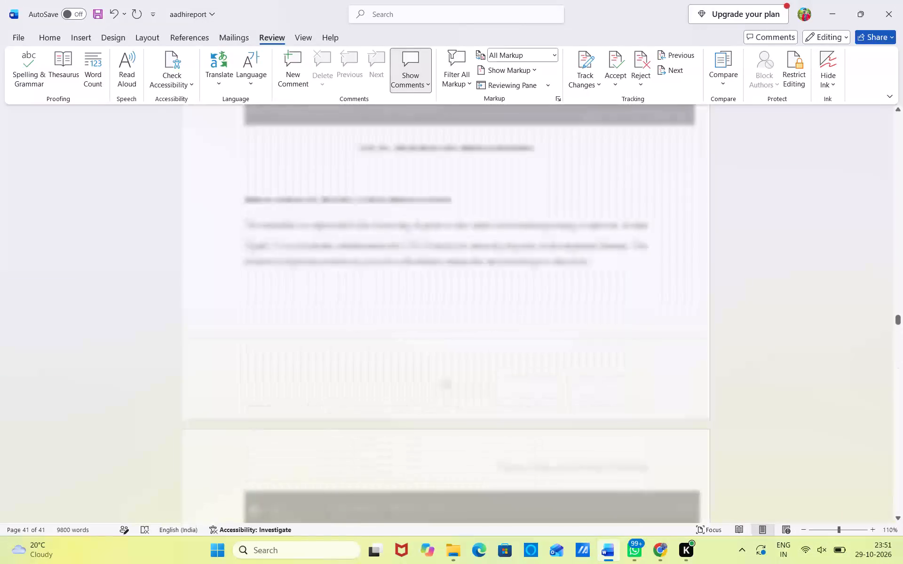
scroll(313, 145, up, 4)
scroll(313, 145, up, 20)
scroll(313, 145, up, 20)
scroll(313, 145, up, 20)
scroll(313, 145, up, 8)
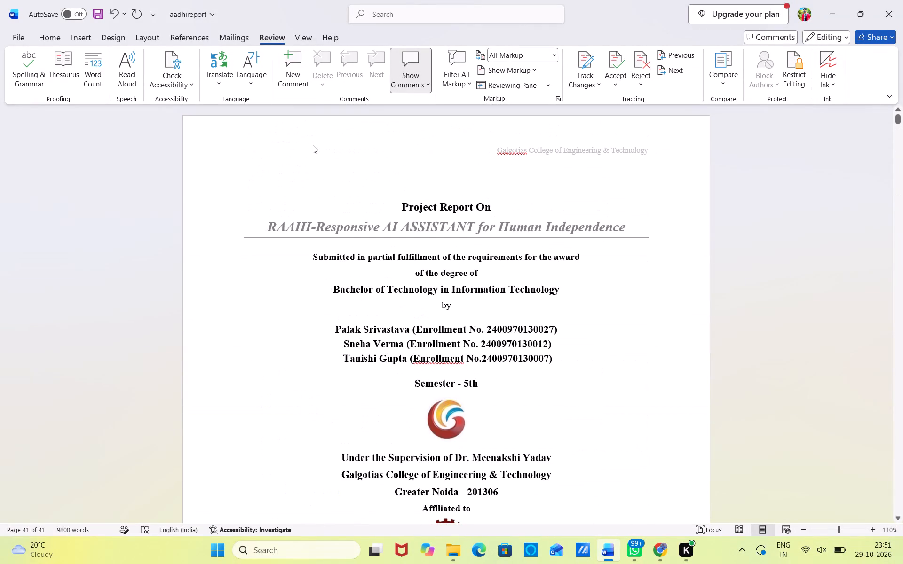
scroll(313, 145, down, 1)
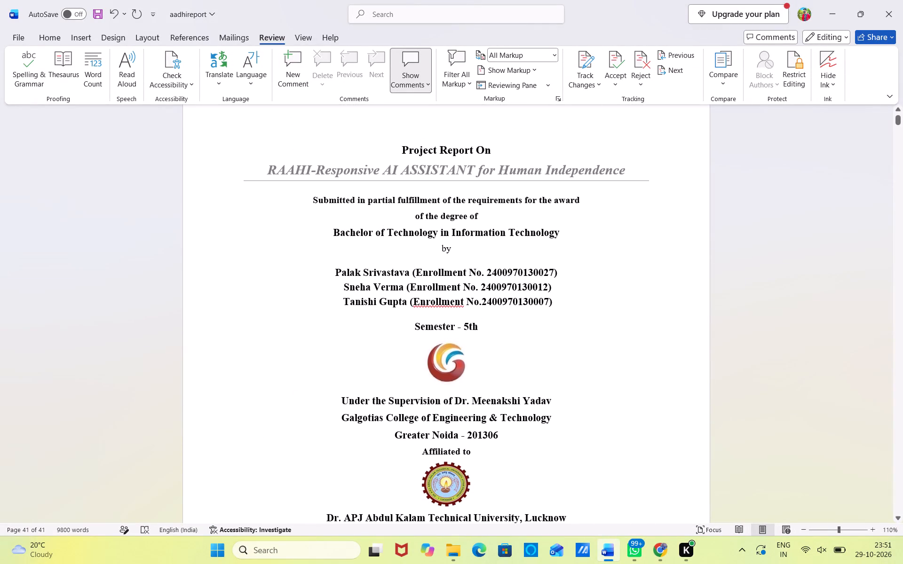
scroll(296, 162, down, 1)
click(263, 170)
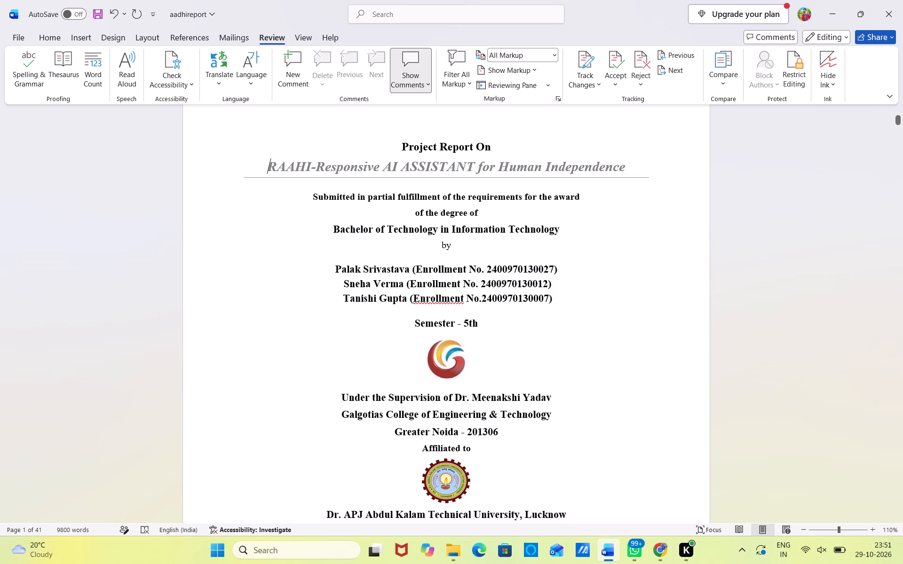
Examine the methodology and implementation chapters through to the code module screenshots for sections still describing RAAHI.
scroll(426, 308, down, 10)
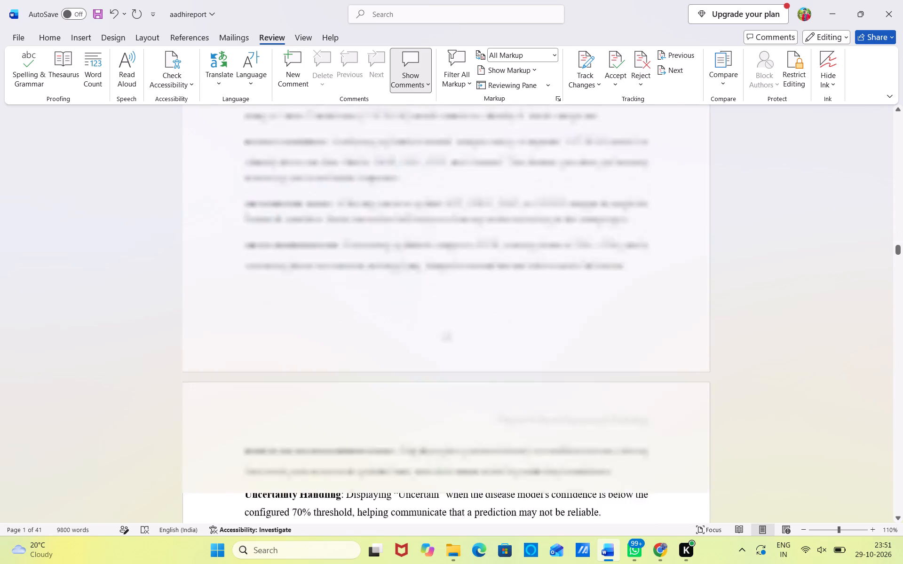
scroll(426, 308, down, 10)
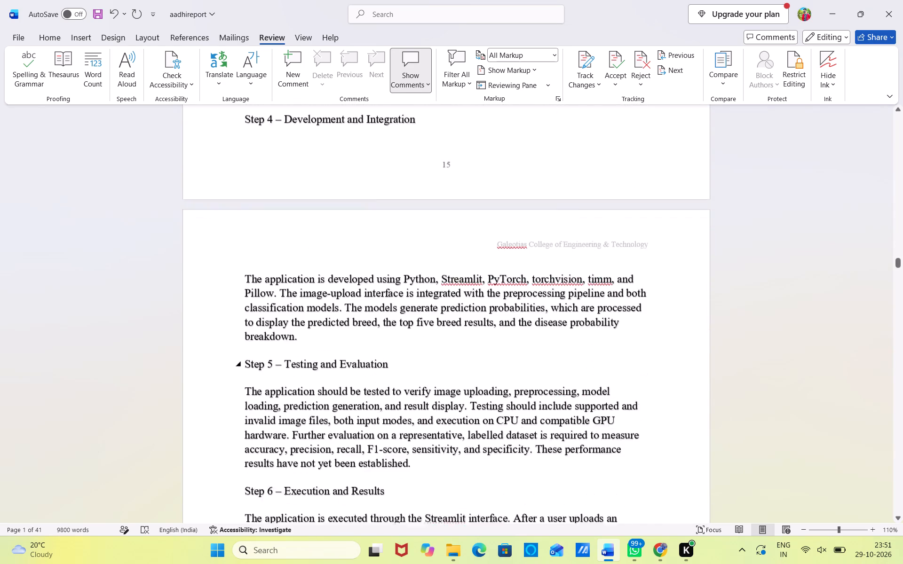
scroll(426, 308, down, 4)
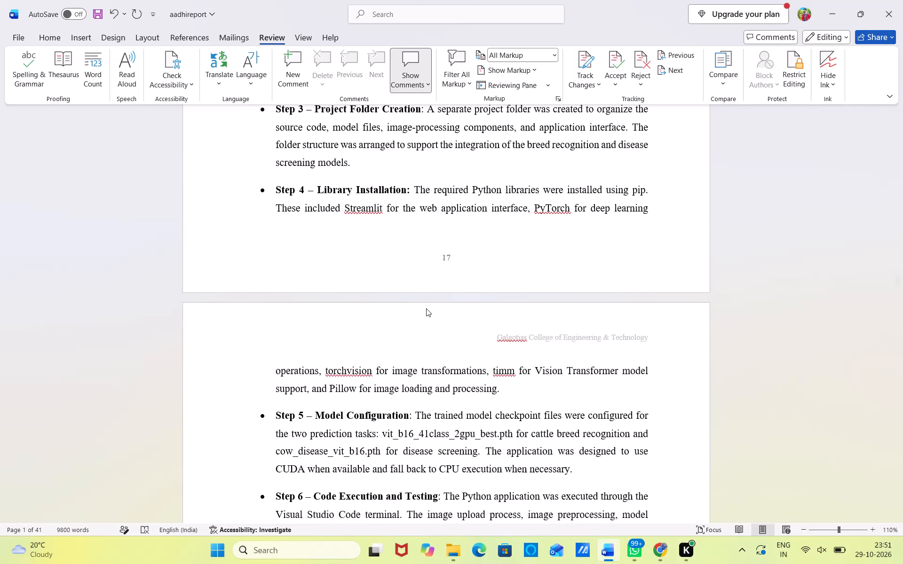
scroll(426, 308, down, 8)
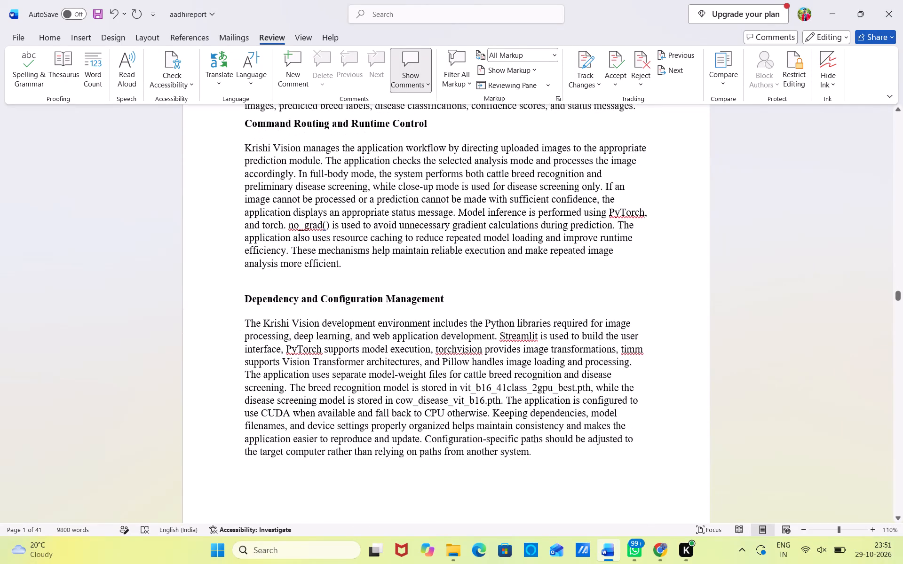
scroll(423, 306, down, 4)
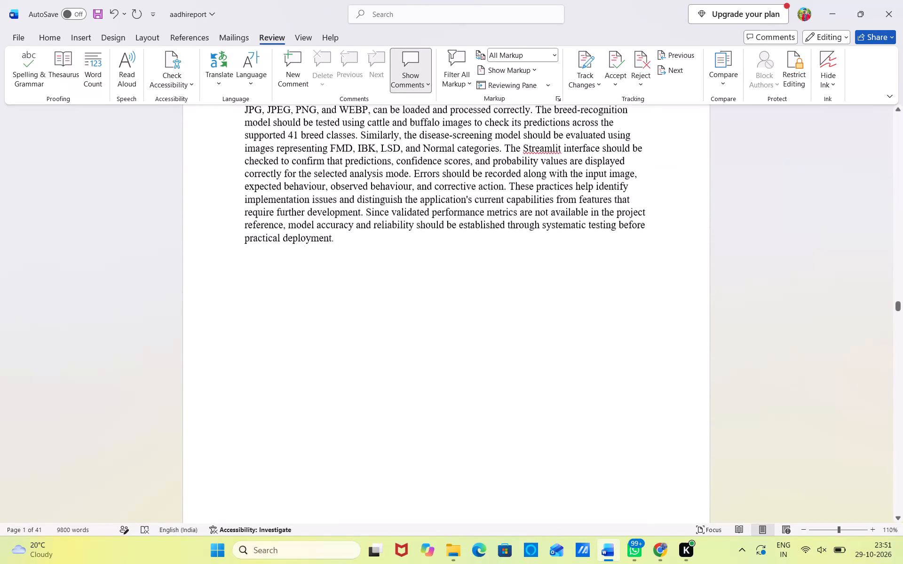
scroll(423, 306, down, 4)
Return to the title page and place the text cursor right after the first student's name in the author list.
scroll(423, 306, up, 1)
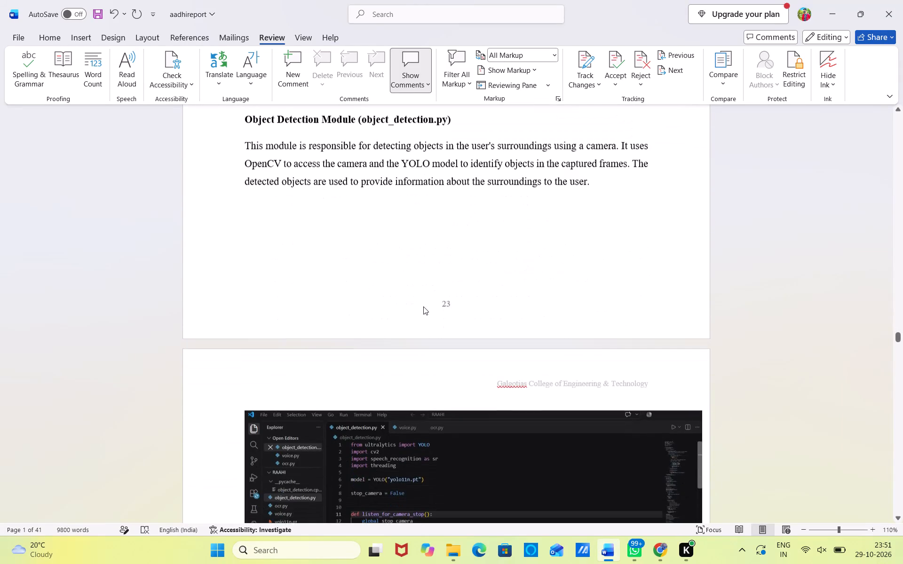
scroll(423, 306, up, 2)
scroll(423, 306, up, 20)
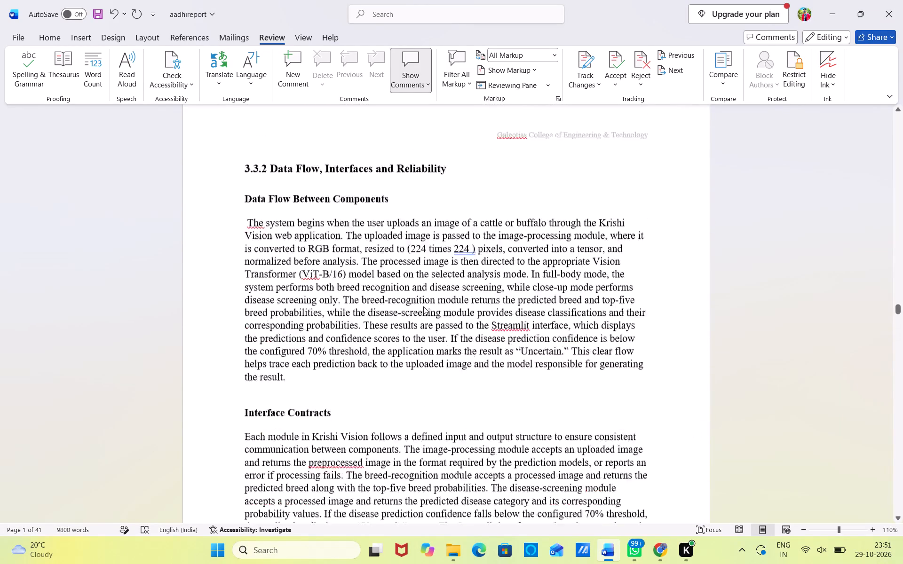
scroll(423, 306, up, 20)
scroll(423, 306, up, 20)
scroll(423, 306, up, 20)
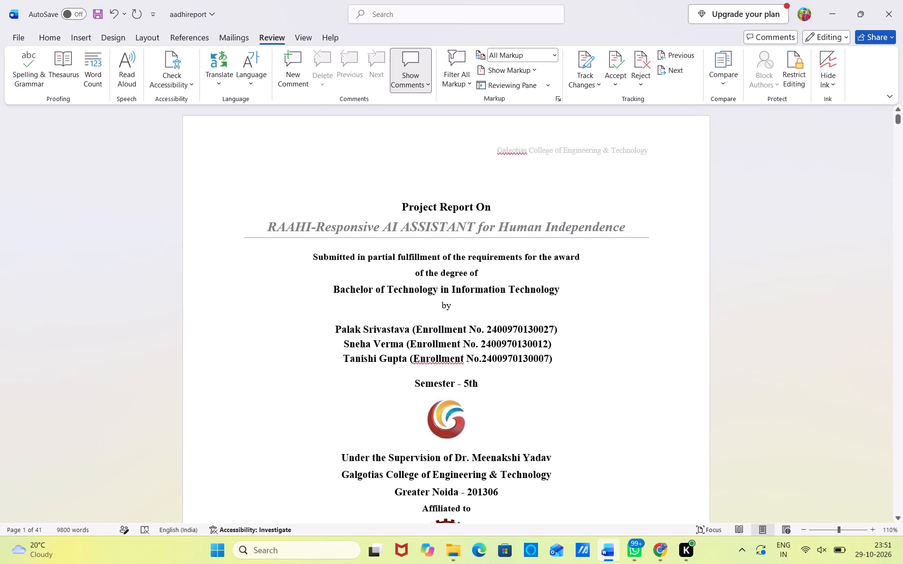
click(411, 331)
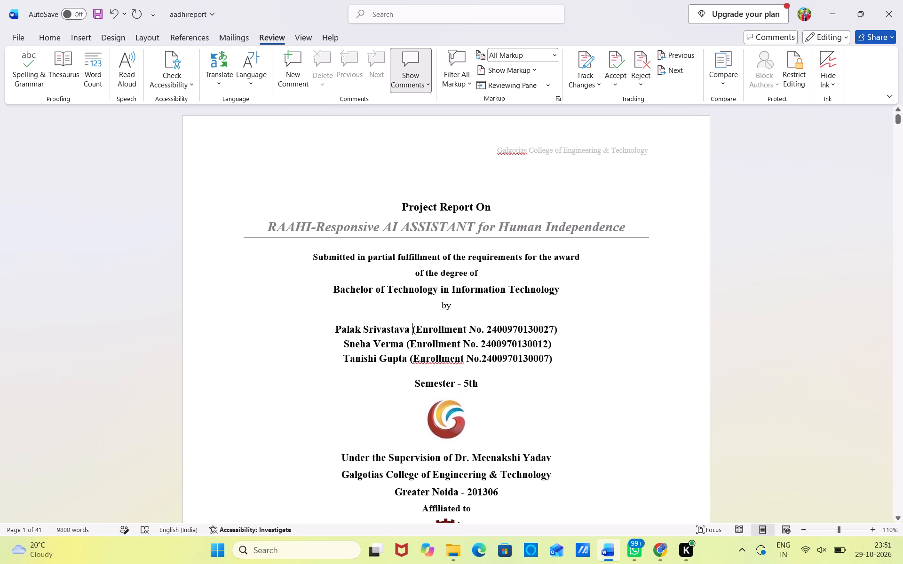
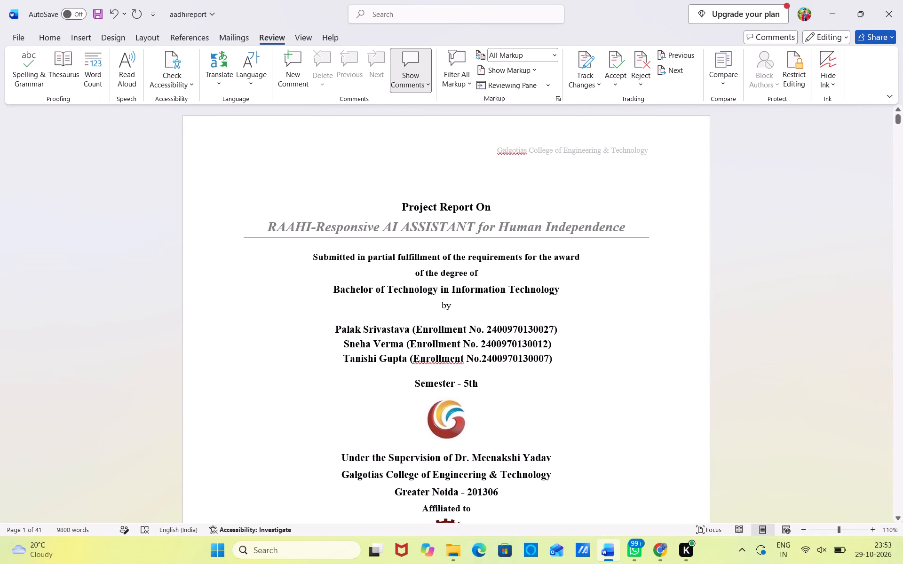
Replace the first student's name in the title page author list with the new first team member's name.
key(BackSpace)
key(BackSpace)
key(BackSpace)
key(BackSpace)
key(BackSpace)
key(BackSpace)
key(BackSpace)
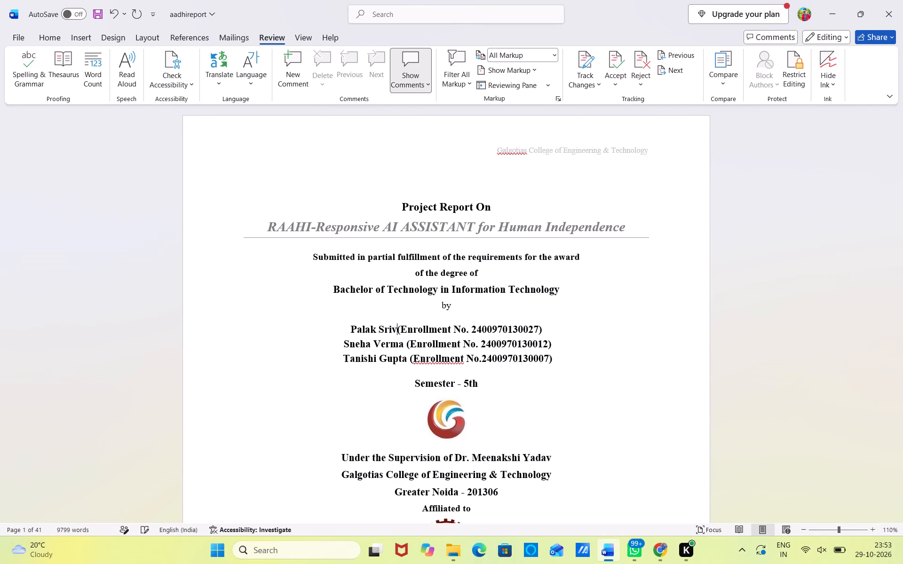
key(BackSpace)
key(BackSpace)
key(BackSpace)
key(BackSpace)
key(BackSpace)
key(BackSpace)
key(BackSpace)
key(BackSpace)
key(BackSpace)
key(BackSpace)
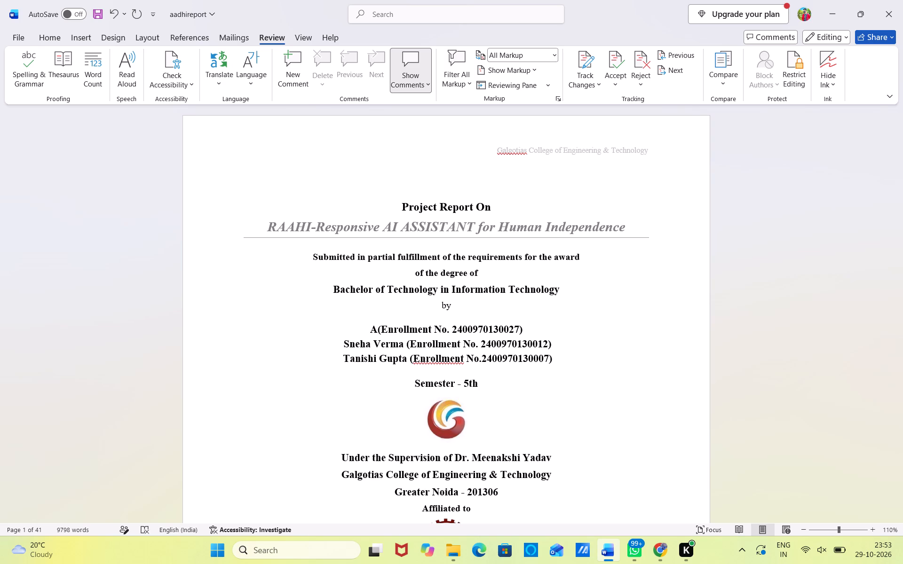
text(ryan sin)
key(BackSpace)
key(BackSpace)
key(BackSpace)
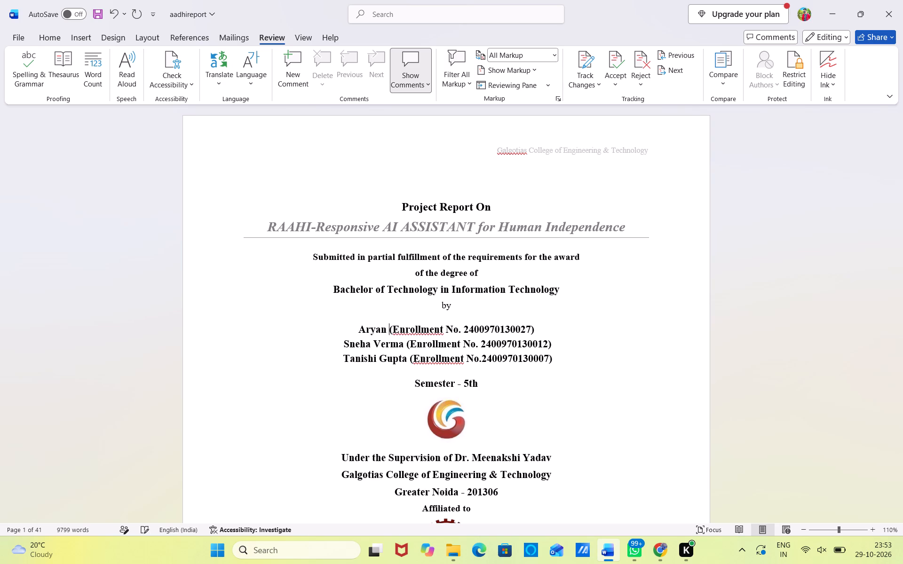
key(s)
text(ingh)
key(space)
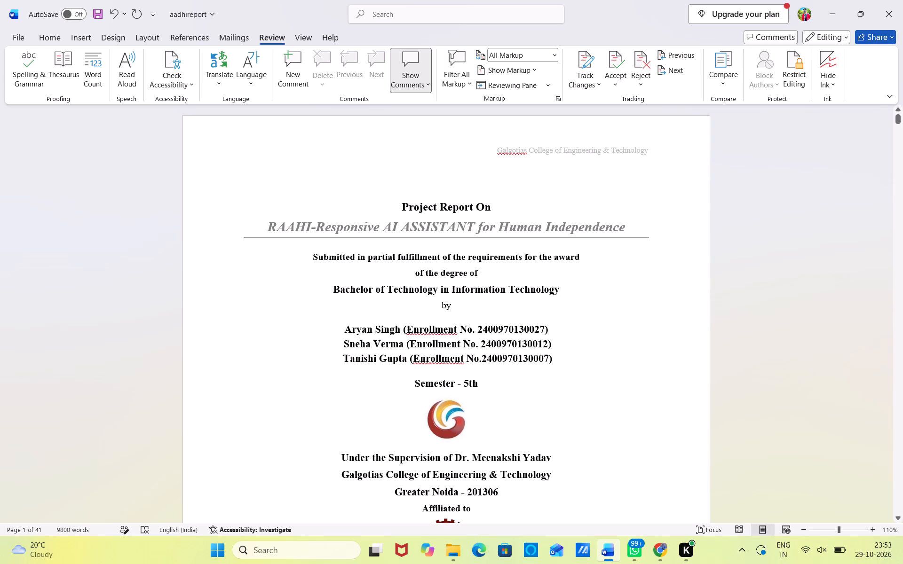
Replace the second student's name in the title page author list with the new second member's name, capitalising the surname.
click(405, 348)
key(BackSpace)
key(BackSpace)
key(BackSpace)
key(BackSpace)
key(BackSpace)
key(BackSpace)
key(BackSpace)
key(BackSpace)
key(BackSpace)
key(BackSpace)
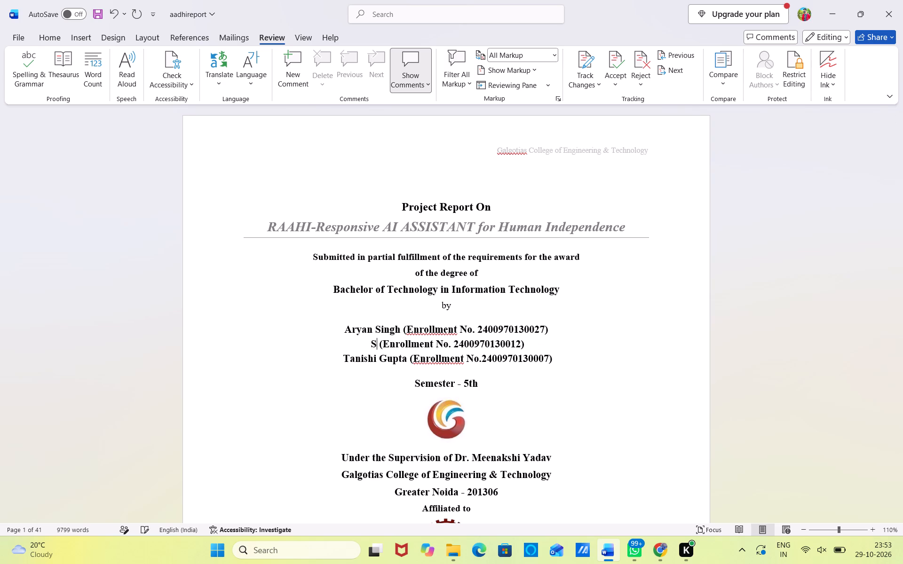
key(BackSpace)
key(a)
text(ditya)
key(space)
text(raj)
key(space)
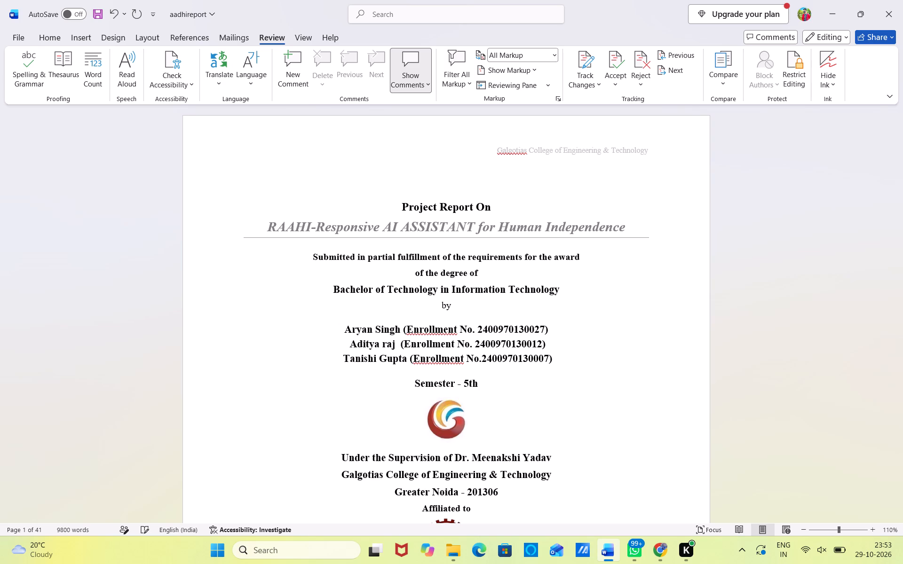
click(409, 355)
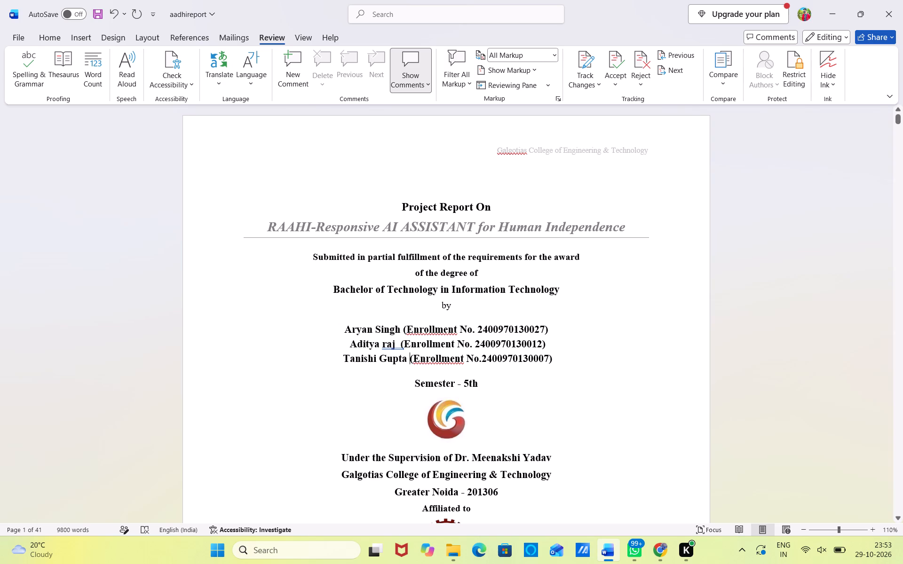
click(386, 343)
key(BackSpace)
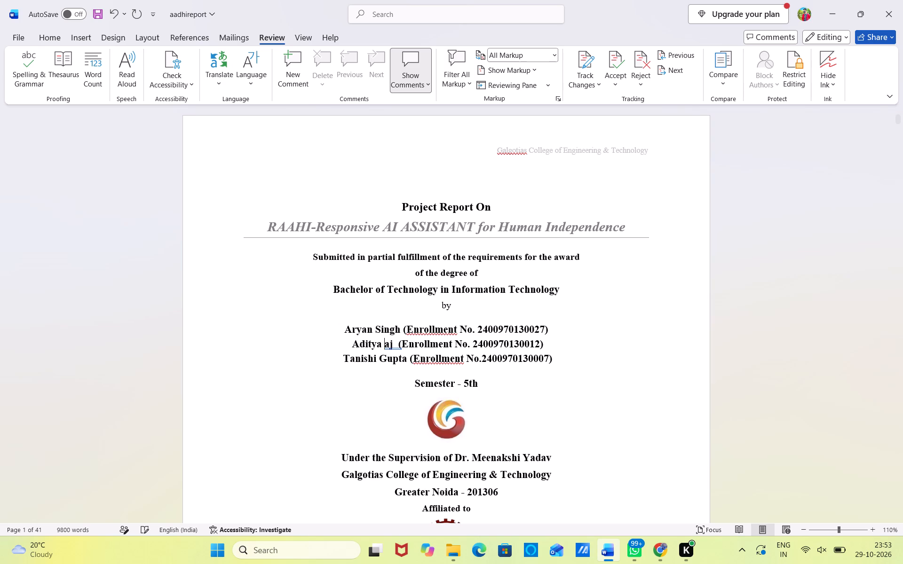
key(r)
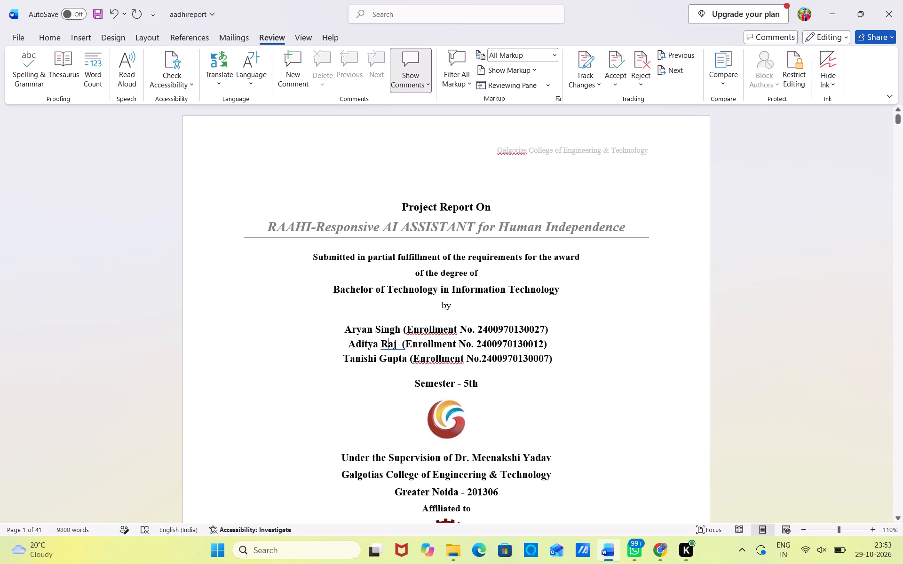
Replace the third student's name in the title page author list with the new third member's name, capitalising only the initials.
click(408, 359)
key(BackSpace)
key(BackSpace)
key(BackSpace)
key(BackSpace)
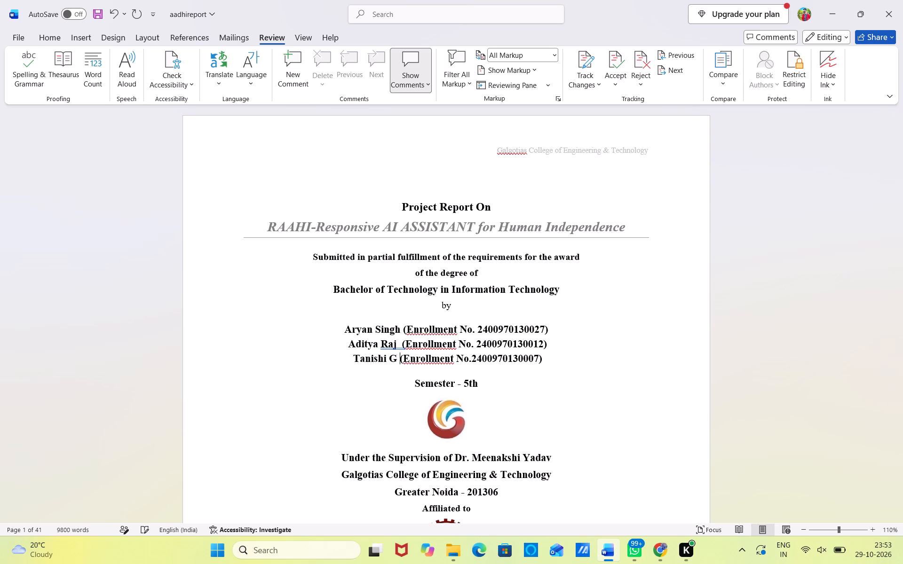
key(BackSpace)
key(BackSpace)
key(BackSpace)
key(BackSpace)
key(BackSpace)
key(BackSpace)
key(BackSpace)
key(BackSpace)
key(BackSpace)
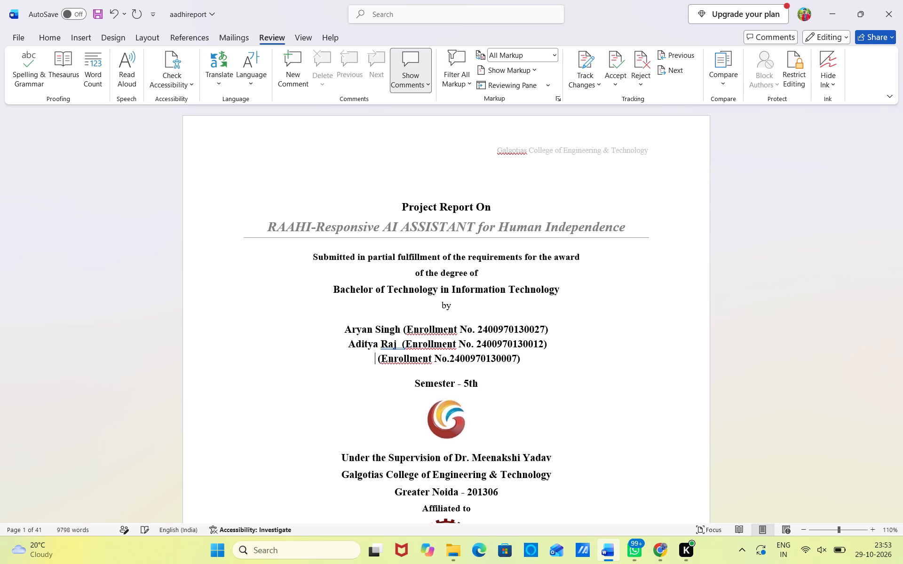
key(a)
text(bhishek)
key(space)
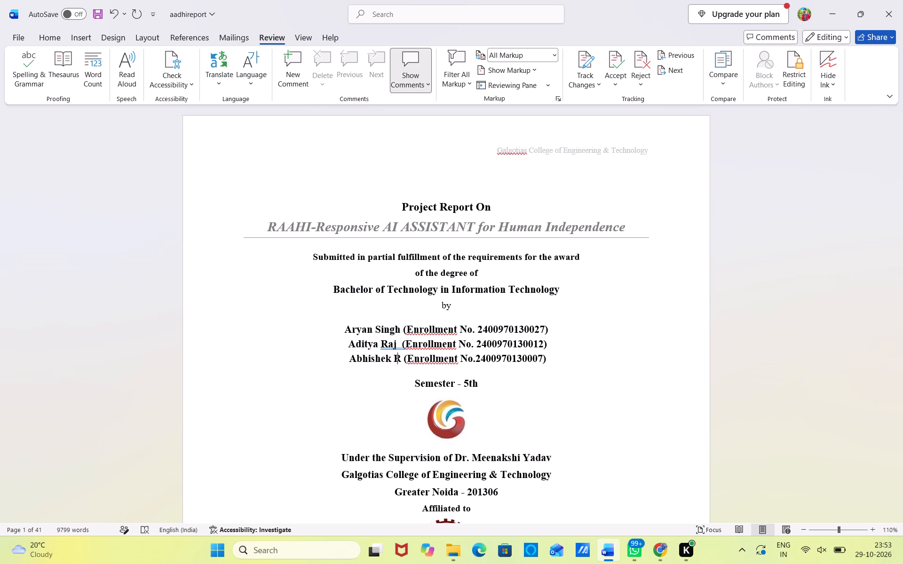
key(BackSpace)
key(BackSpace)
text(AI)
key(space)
scroll(408, 359, down, 1)
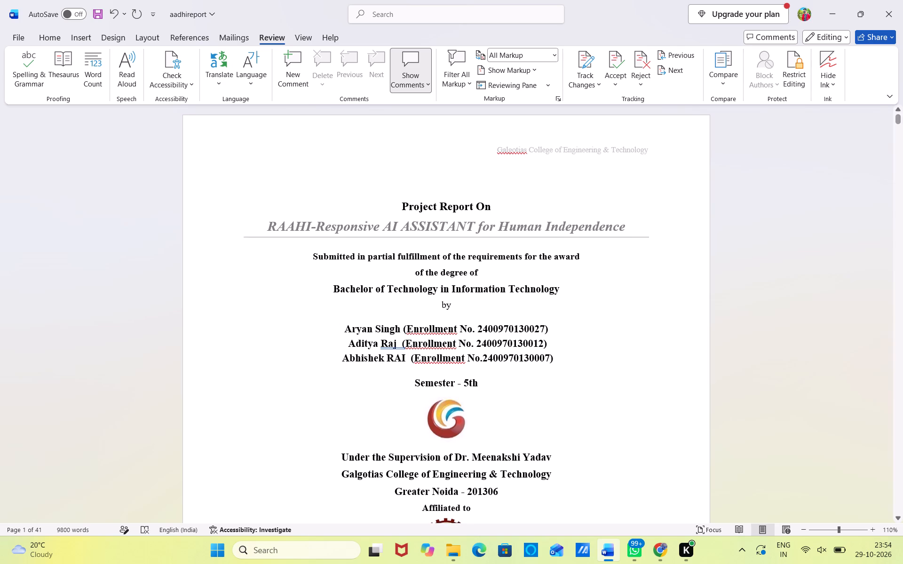
scroll(408, 359, down, 2)
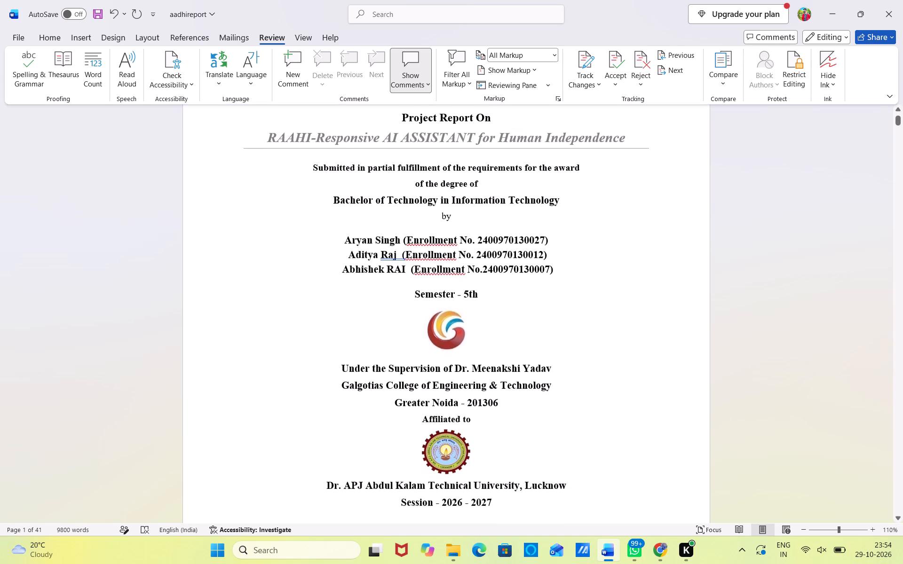
scroll(408, 359, down, 1)
key(BackSpace)
key(BackSpace)
key(BackSpace)
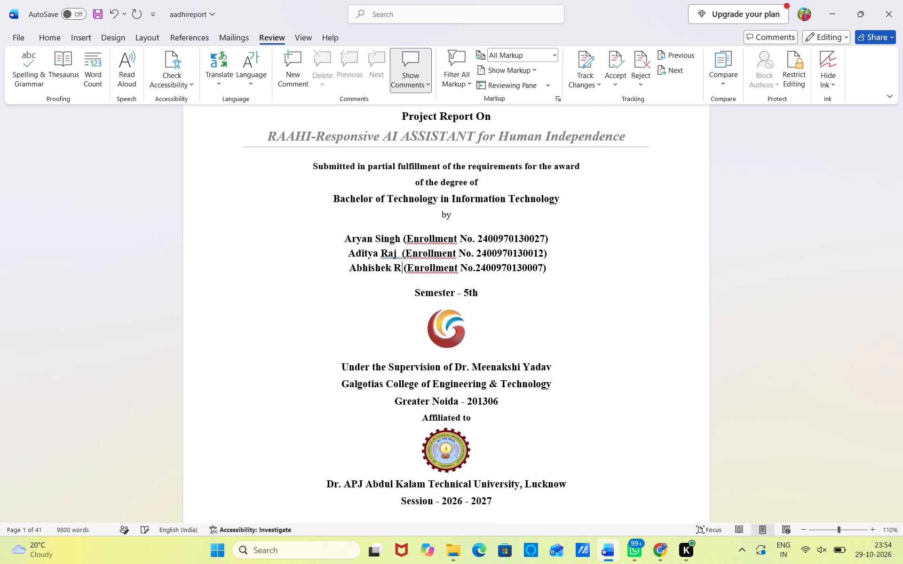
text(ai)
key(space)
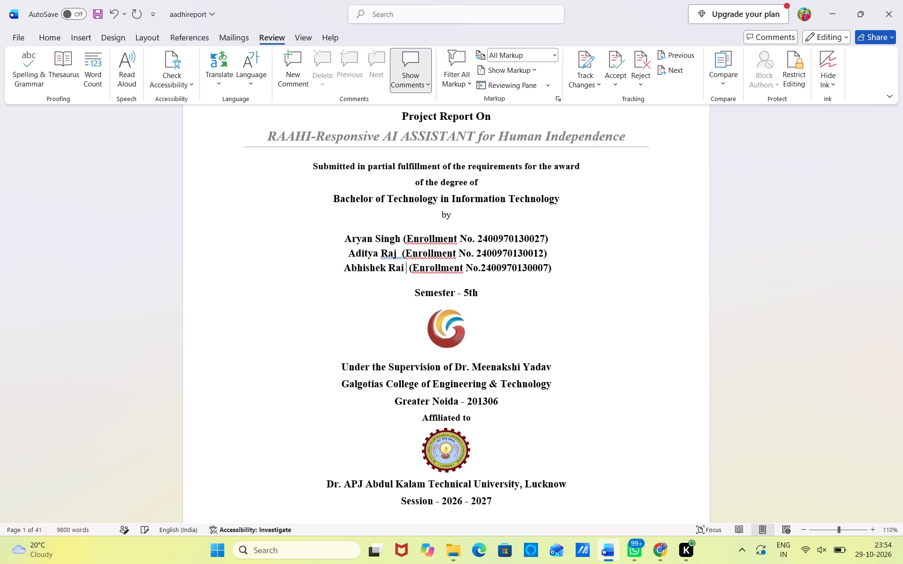
Replace the first student's name in the Certificate page paragraph with the new first member's name, capitalising the surname.
scroll(405, 350, down, 2)
scroll(405, 350, up, 1)
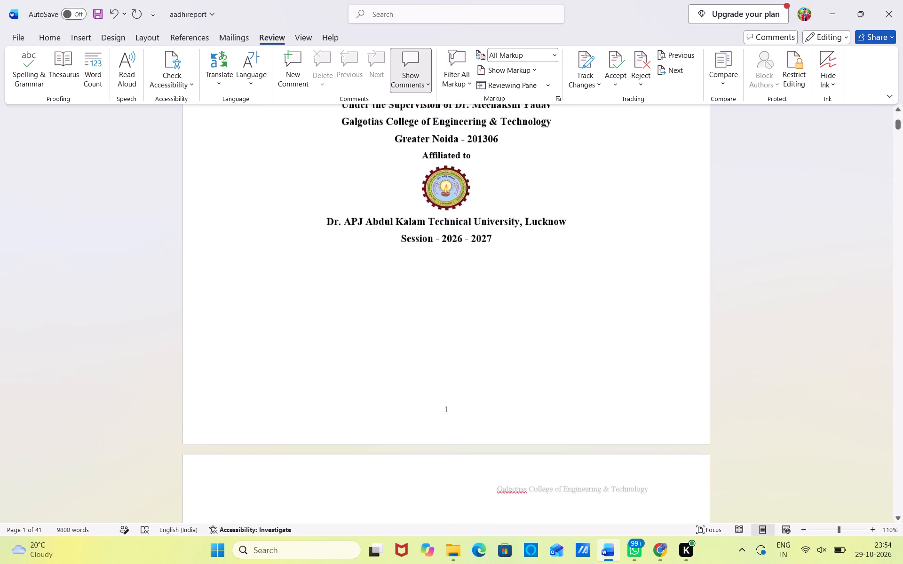
scroll(405, 350, up, 1)
scroll(405, 350, down, 2)
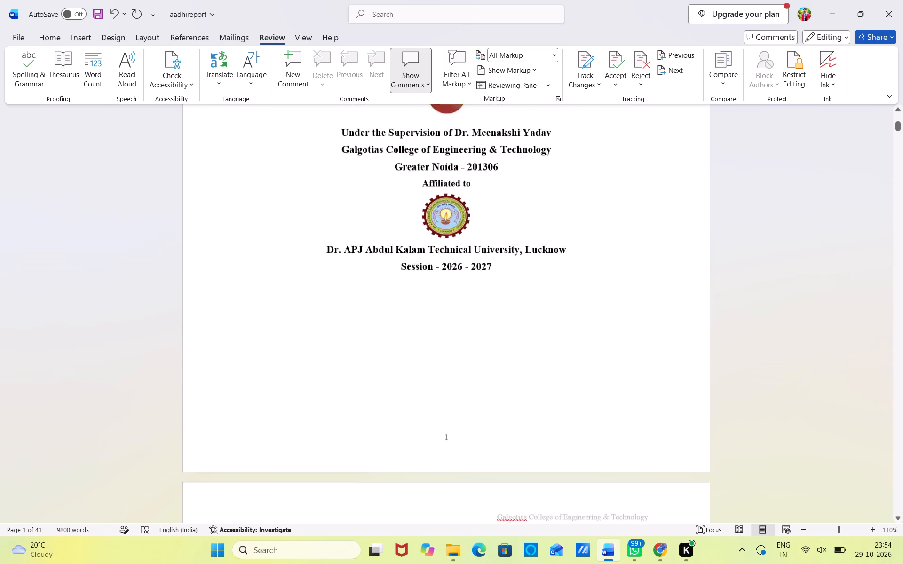
scroll(405, 350, down, 1)
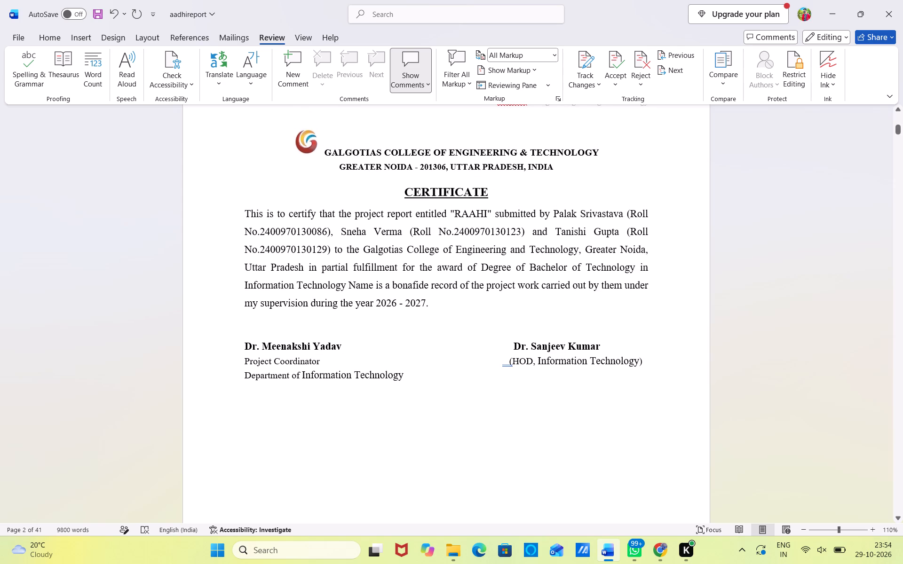
click(555, 211)
click(622, 212)
key(BackSpace)
key(BackSpace)
key(BackSpace)
key(BackSpace)
key(BackSpace)
key(BackSpace)
key(BackSpace)
key(BackSpace)
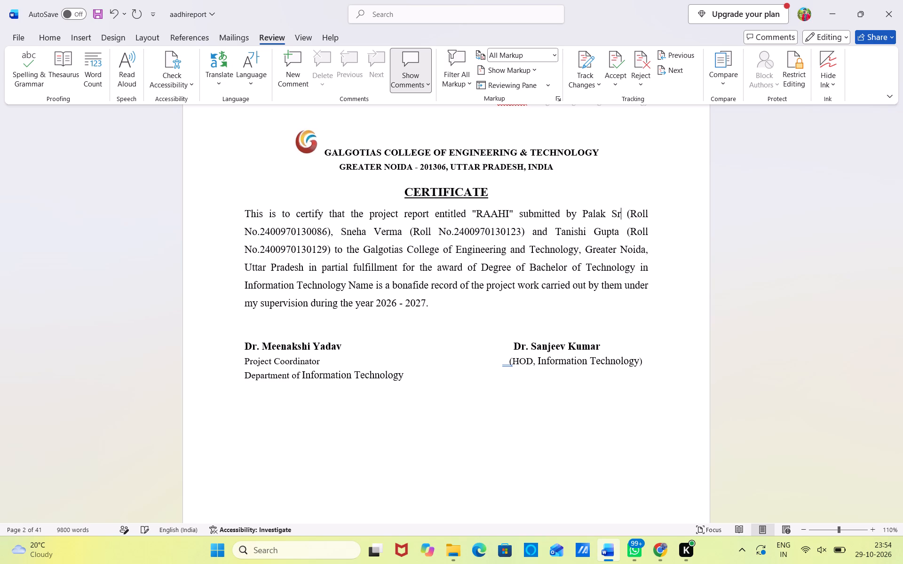
key(BackSpace)
key(BackSpace)
key(BackSpace)
key(BackSpace)
key(BackSpace)
key(BackSpace)
key(BackSpace)
key(BackSpace)
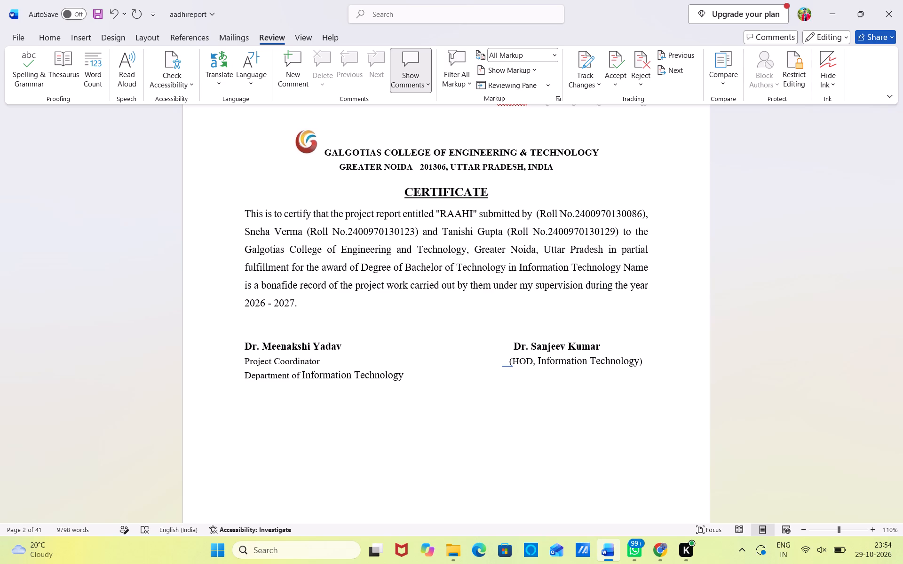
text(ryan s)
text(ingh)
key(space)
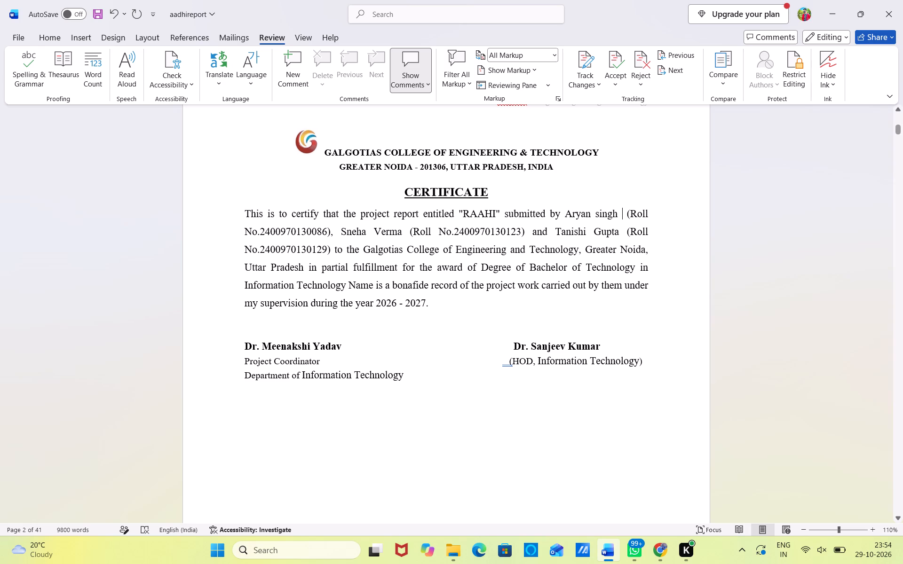
click(599, 213)
key(BackSpace)
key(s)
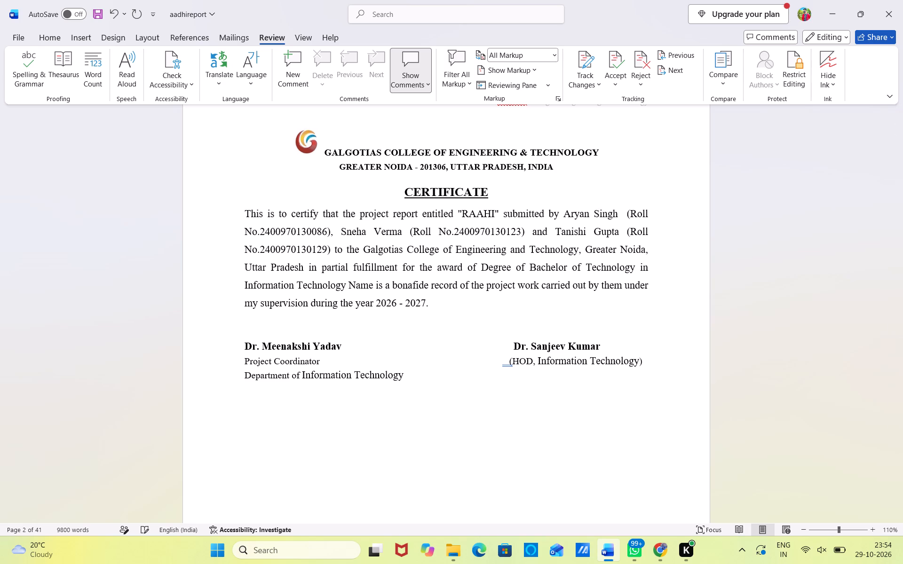
Change the last two digits of the first student's roll number in the certificate to match the title page enrollment number.
click(323, 233)
click(326, 232)
key(BackSpace)
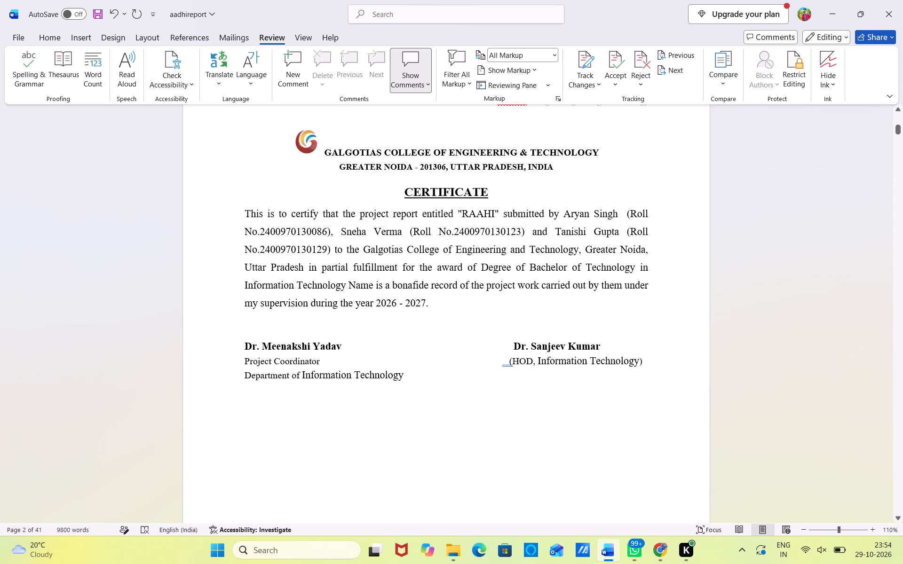
key(BackSpace)
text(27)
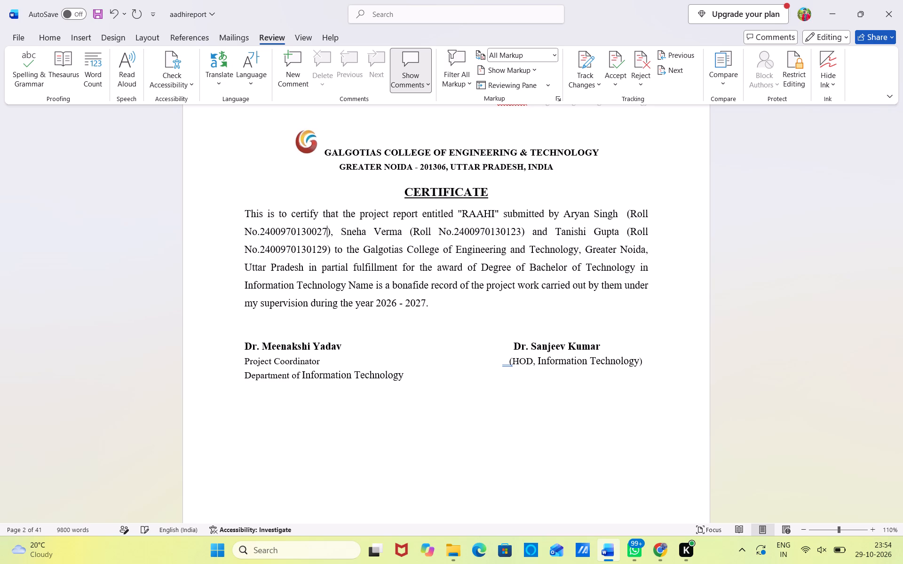
Delete the second student's name from the Certificate paragraph, keeping the roll number in brackets that follows it.
drag(396, 231, 386, 231)
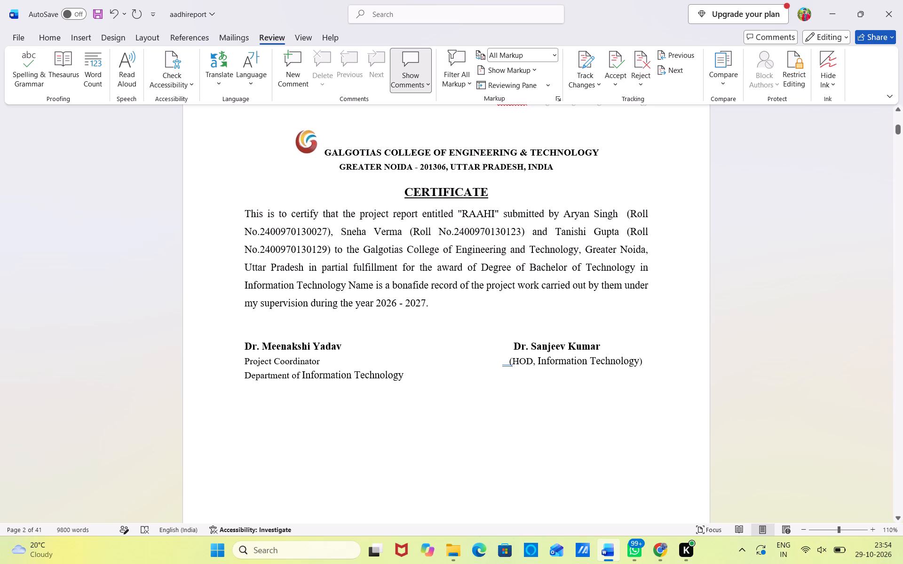
drag(386, 231, 386, 231)
drag(408, 229, 349, 224)
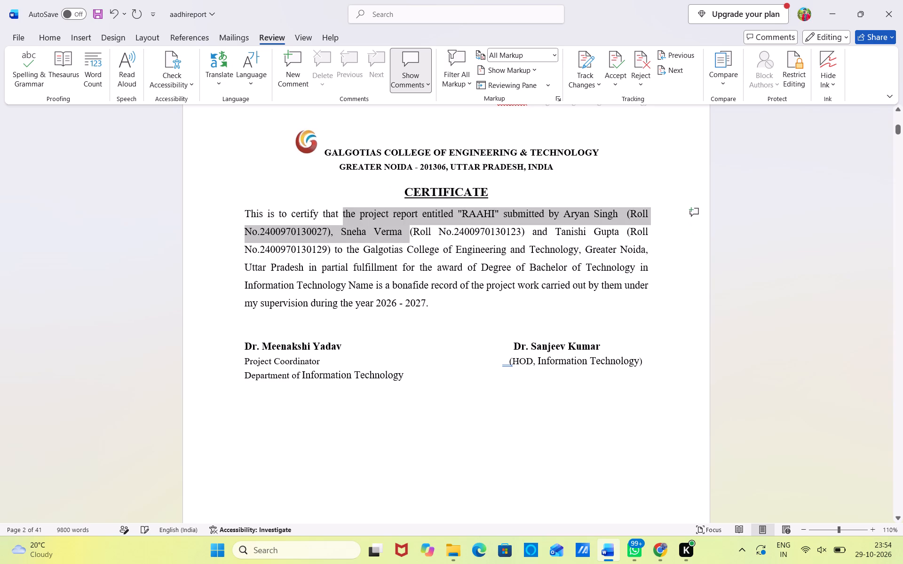
drag(349, 224, 349, 224)
click(349, 224)
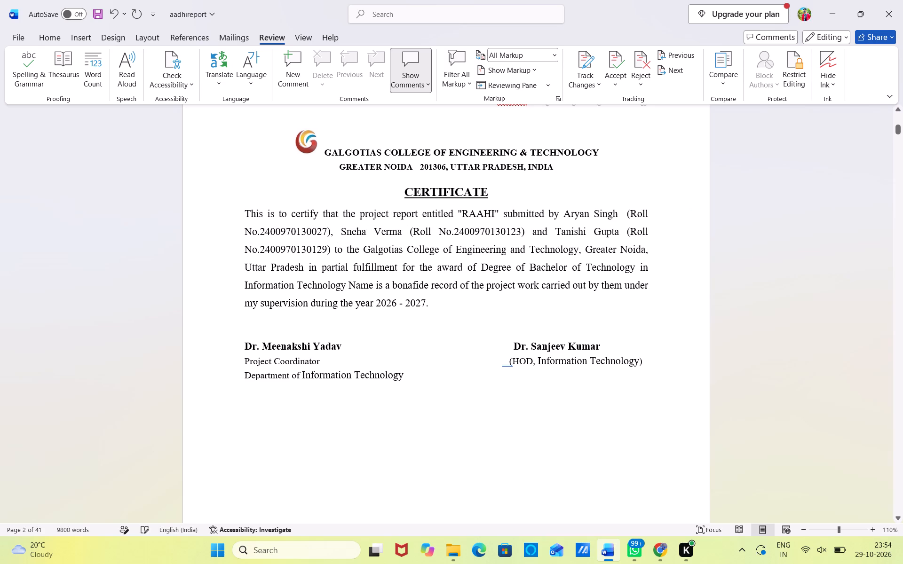
click(402, 227)
key(BackSpace)
key(BackSpace)
key(BackSpace)
key(BackSpace)
key(BackSpace)
key(BackSpace)
key(BackSpace)
key(BackSpace)
key(BackSpace)
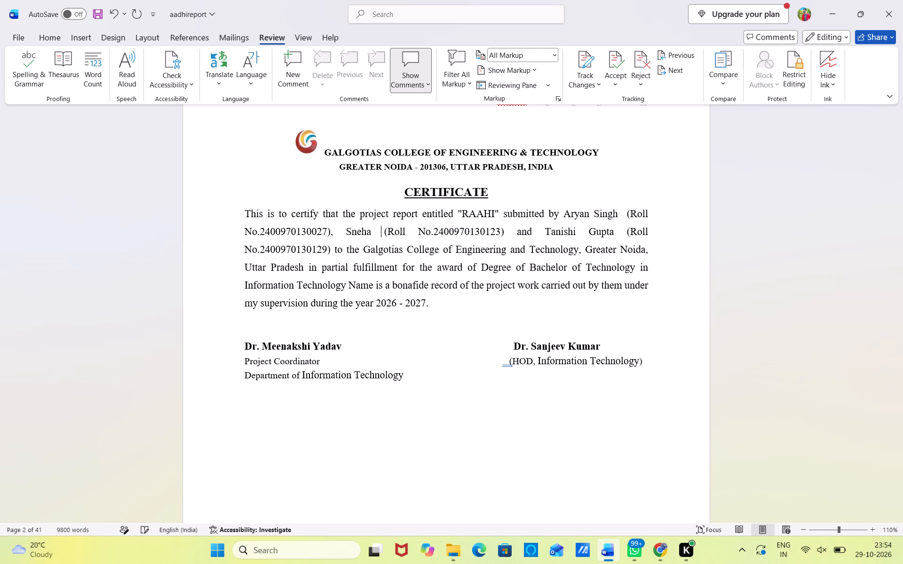
key(BackSpace)
key(BackSpace)
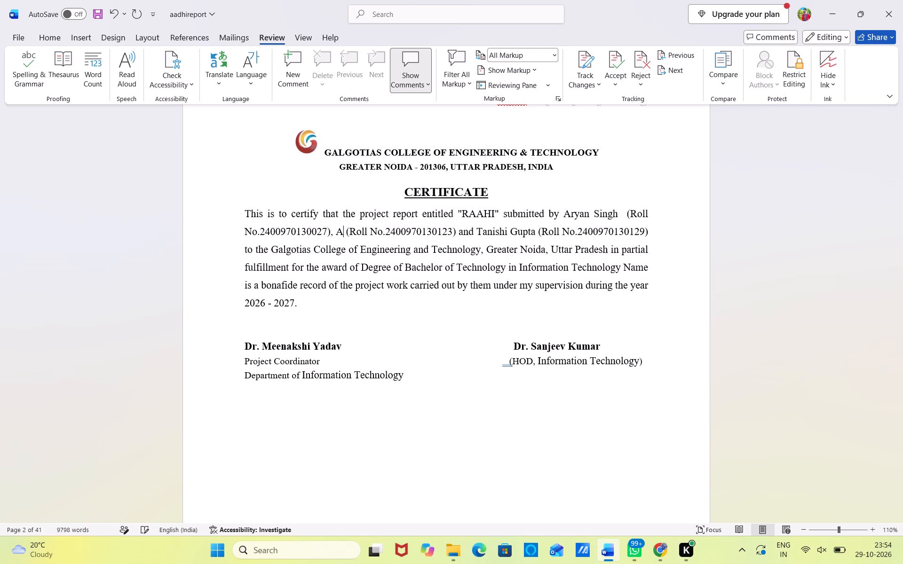
key(BackSpace)
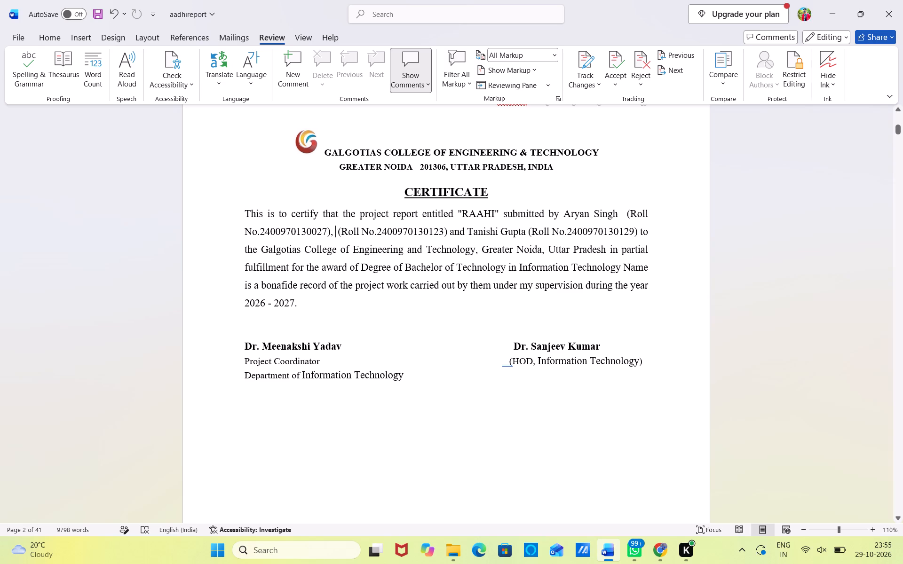
Change the last three digits of the second student's roll number in the certificate to match the new second member's number.
click(432, 233)
key(BackSpace)
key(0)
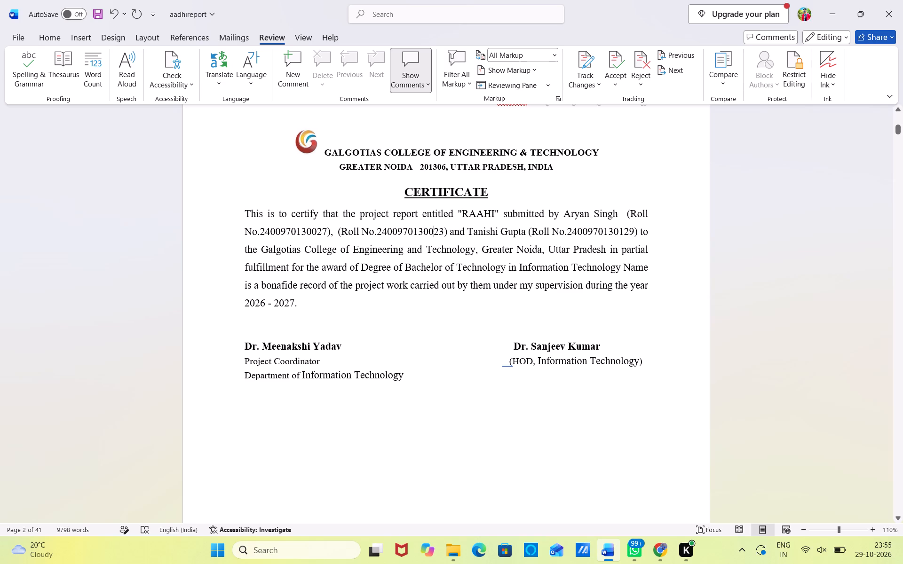
double_click(445, 234)
click(442, 229)
key(BackSpace)
key(BackSpace)
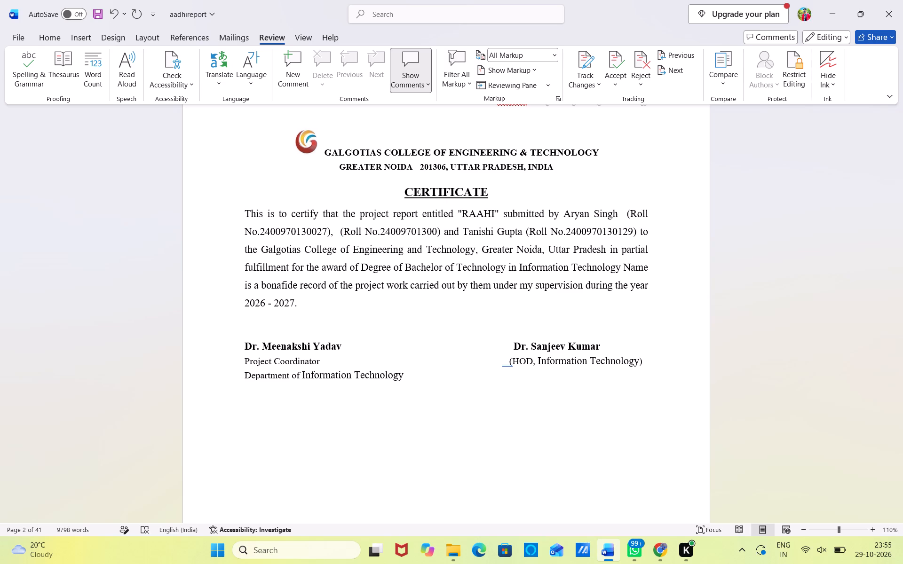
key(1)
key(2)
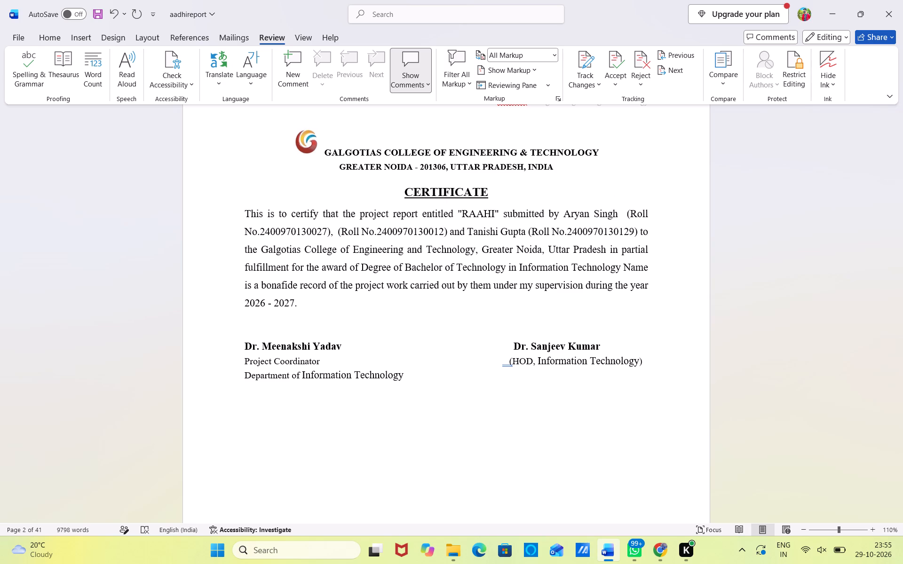
Enter the new second member's name before the second roll number in the certificate, capitalising only the initials.
click(336, 230)
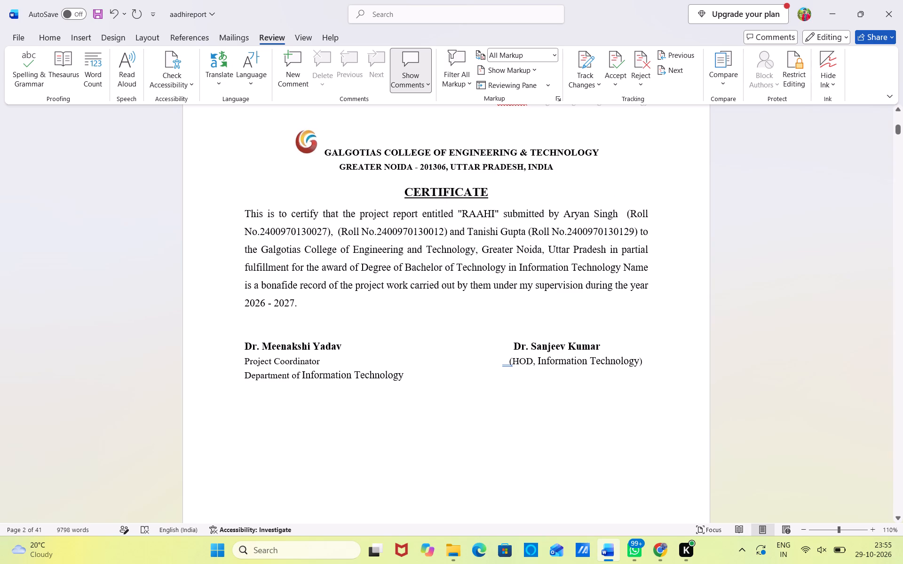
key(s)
key(BackSpace)
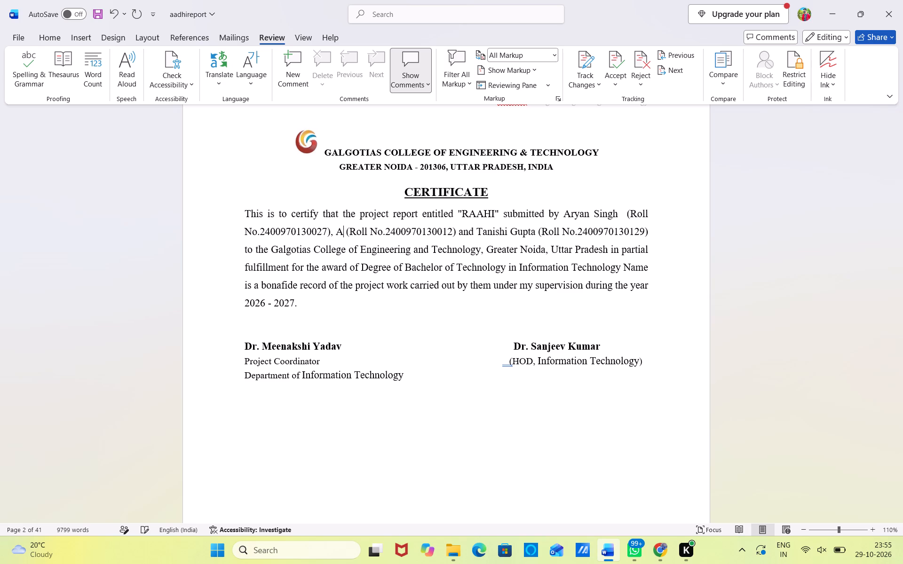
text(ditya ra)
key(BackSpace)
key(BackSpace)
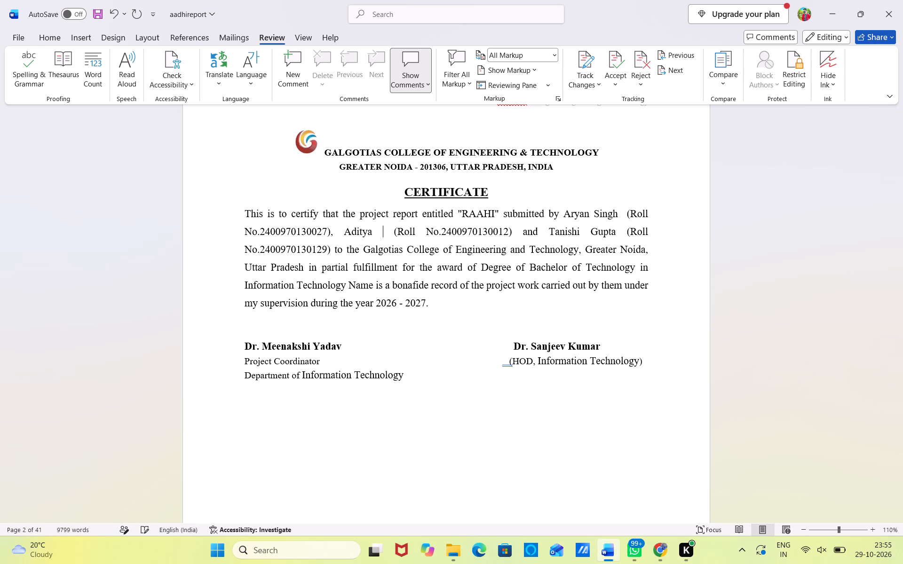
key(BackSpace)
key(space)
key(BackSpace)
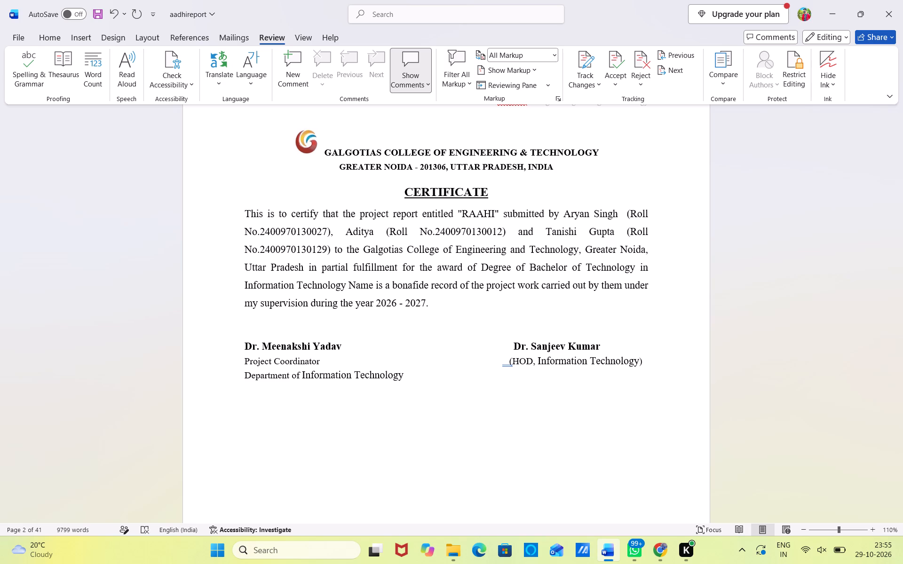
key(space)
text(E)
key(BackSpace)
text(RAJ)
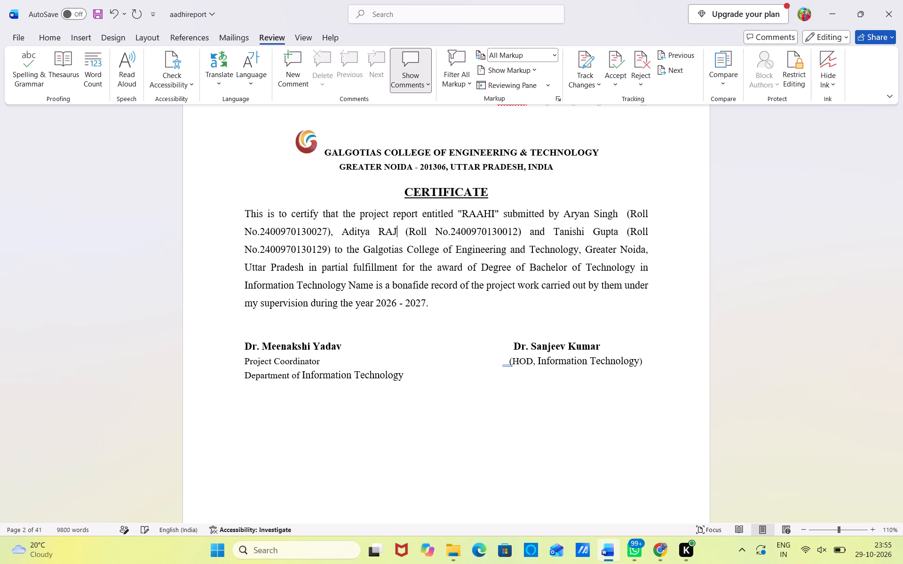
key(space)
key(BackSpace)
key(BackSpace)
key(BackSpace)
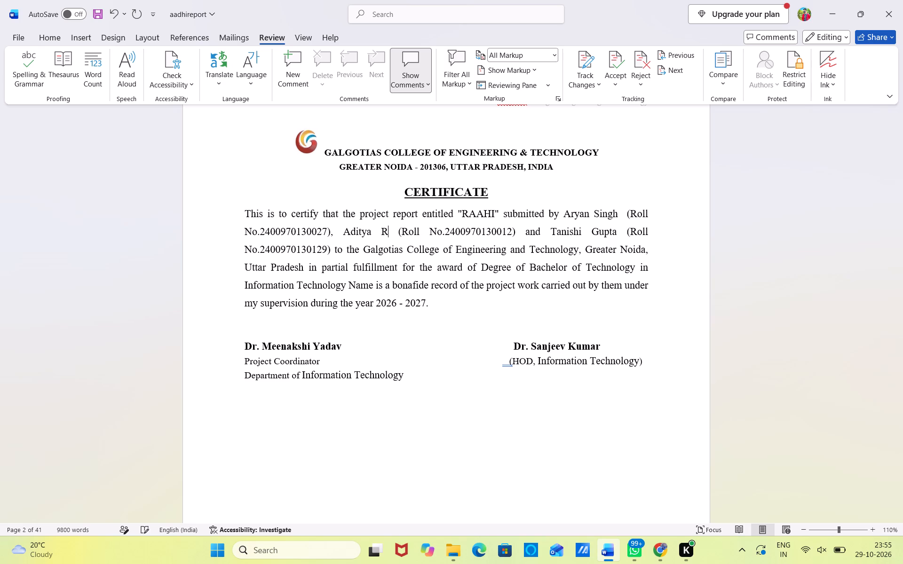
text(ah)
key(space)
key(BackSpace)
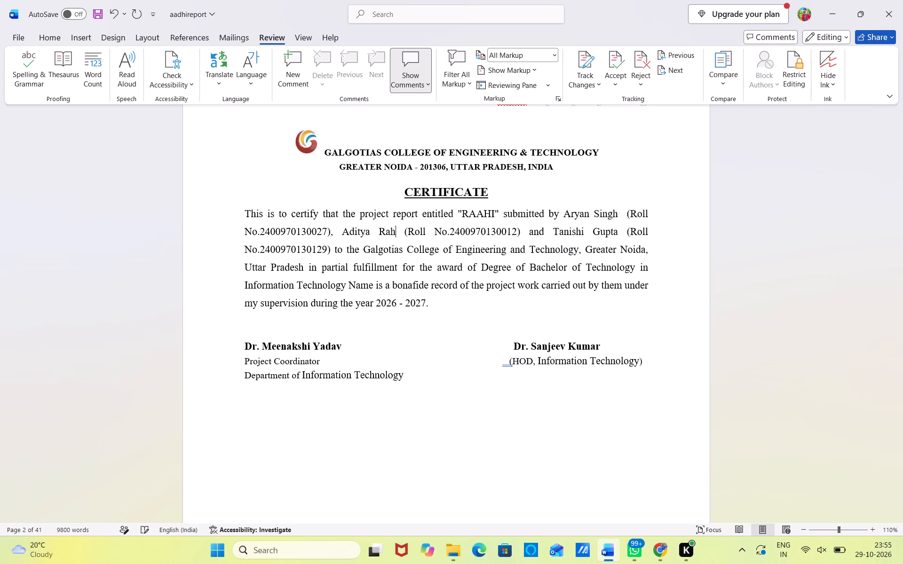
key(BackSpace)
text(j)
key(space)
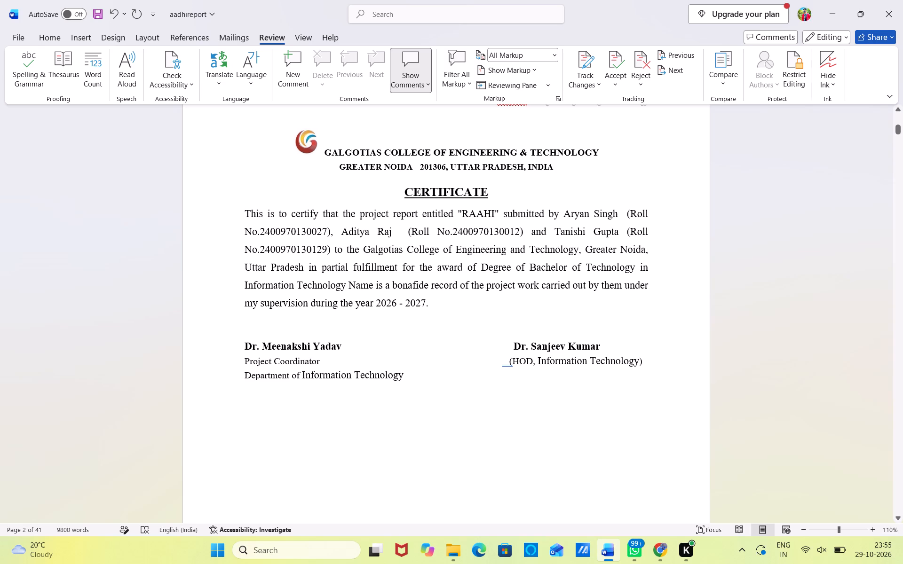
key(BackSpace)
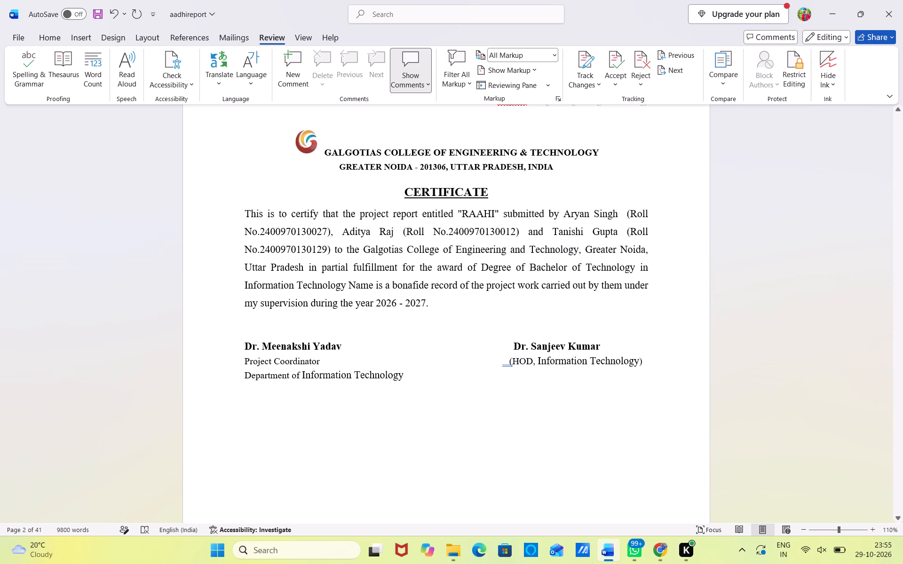
Replace the third student's name in the Certificate paragraph with the new third member's name.
click(619, 235)
key(BackSpace)
key(BackSpace)
key(BackSpace)
key(BackSpace)
key(BackSpace)
key(BackSpace)
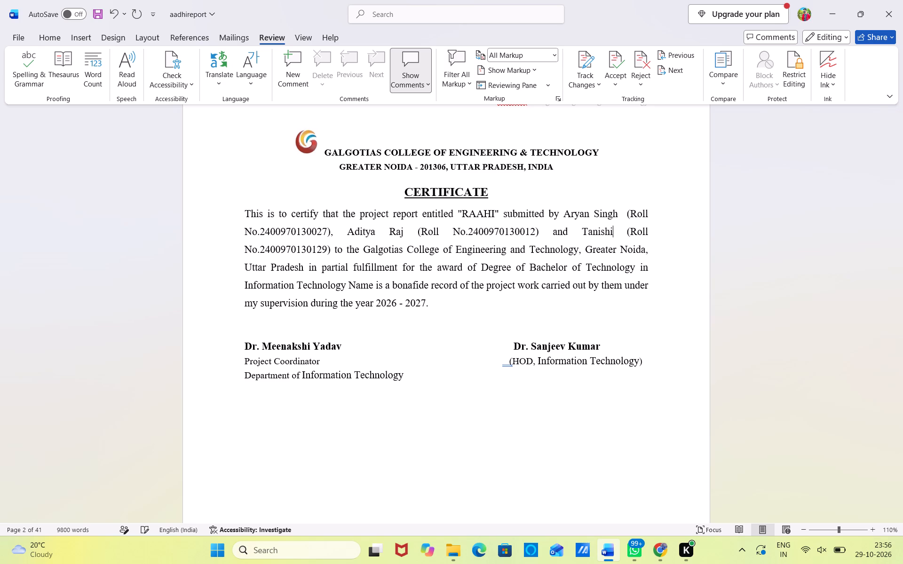
key(BackSpace)
key(BackSpace)
key(BackSpace)
key(BackSpace)
key(BackSpace)
key(BackSpace)
key(BackSpace)
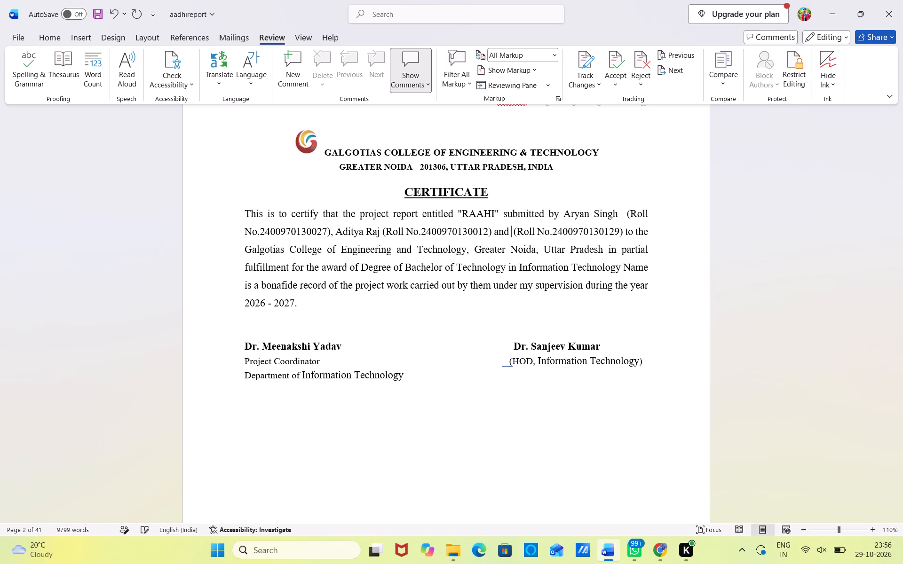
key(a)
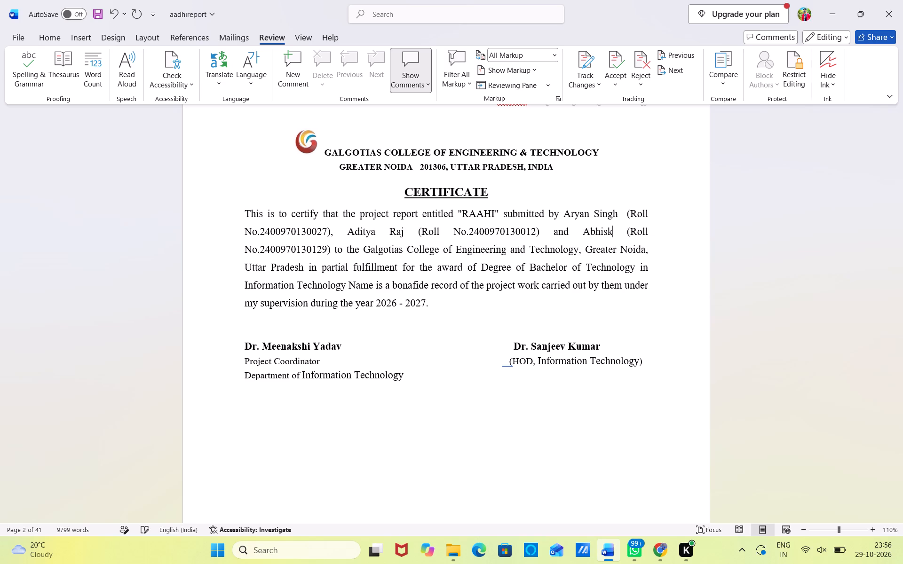
key(BackSpace)
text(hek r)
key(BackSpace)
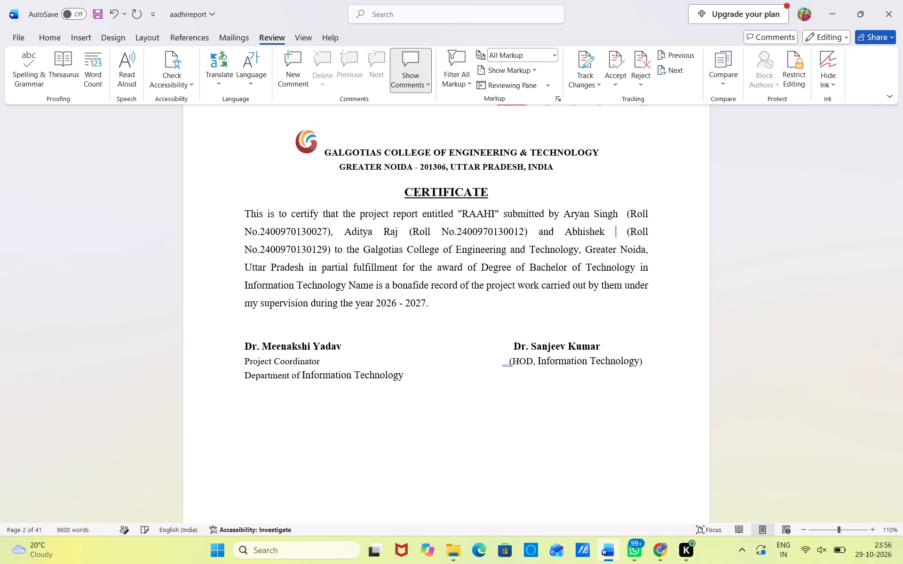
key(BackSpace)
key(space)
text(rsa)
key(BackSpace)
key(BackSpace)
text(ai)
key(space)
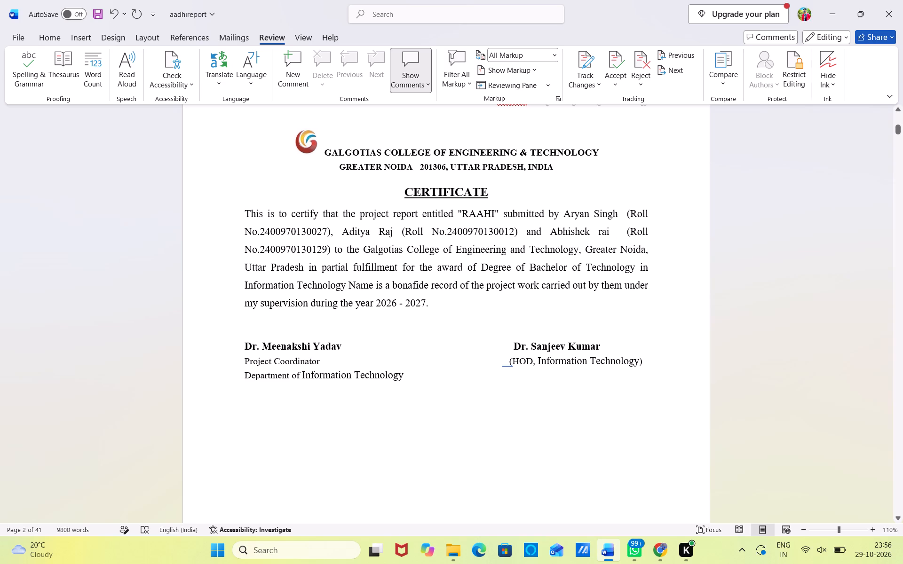
Remove the last three digits of the third student's roll number in the certificate and enter 0 in their place.
click(329, 251)
click(326, 252)
key(BackSpace)
key(BackSpace)
key(BackSpace)
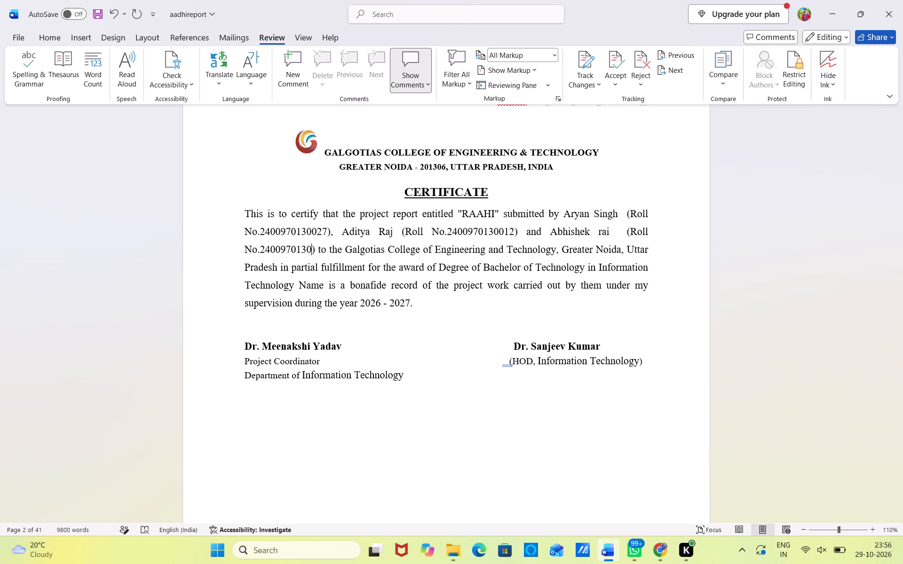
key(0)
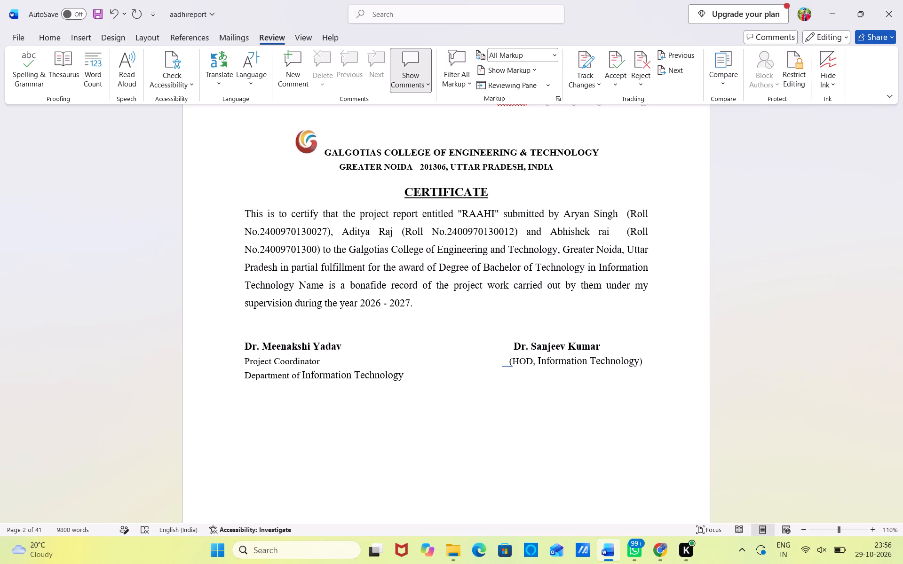
Capitalise the first letter of the third member's surname in the Certificate paragraph.
click(603, 230)
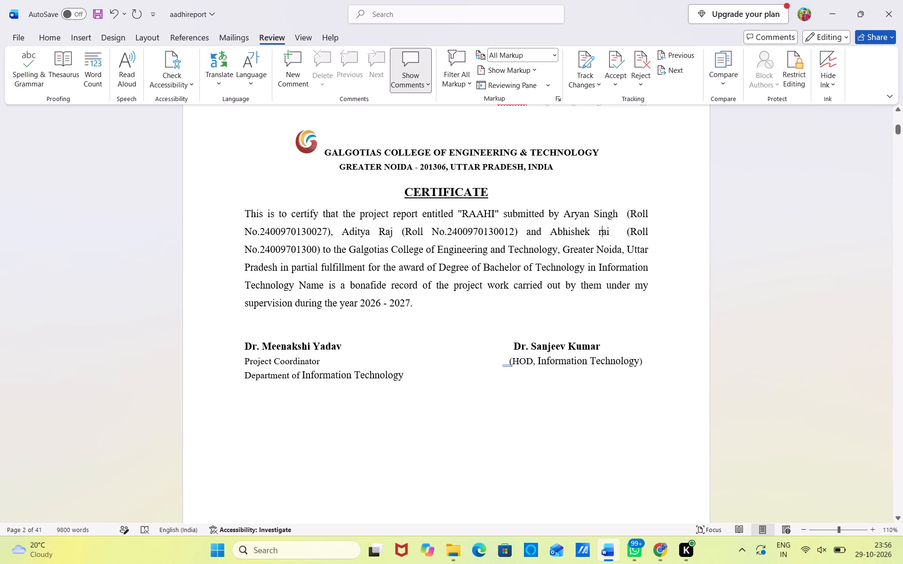
key(BackSpace)
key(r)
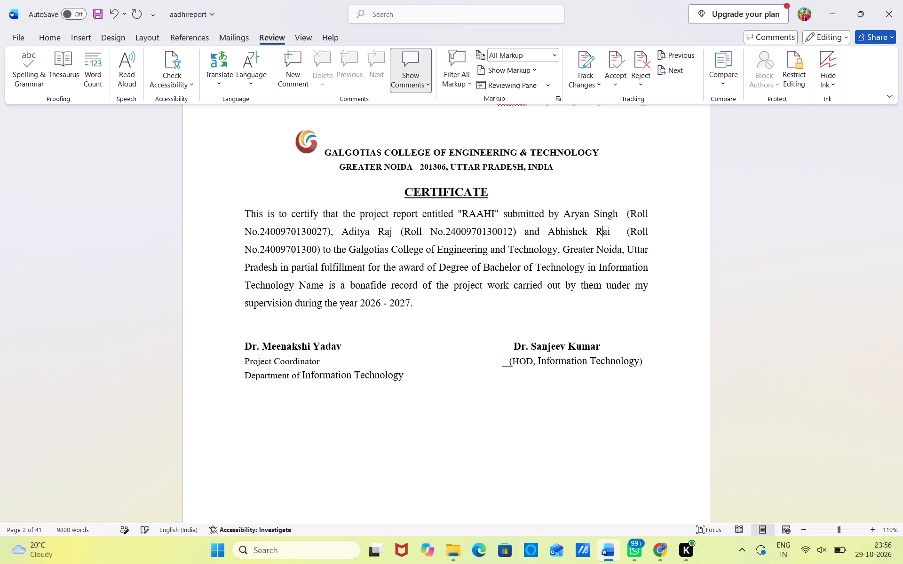
Complete the third student's roll number in the certificate by adding the new third member's last two digits.
click(316, 251)
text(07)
click(446, 305)
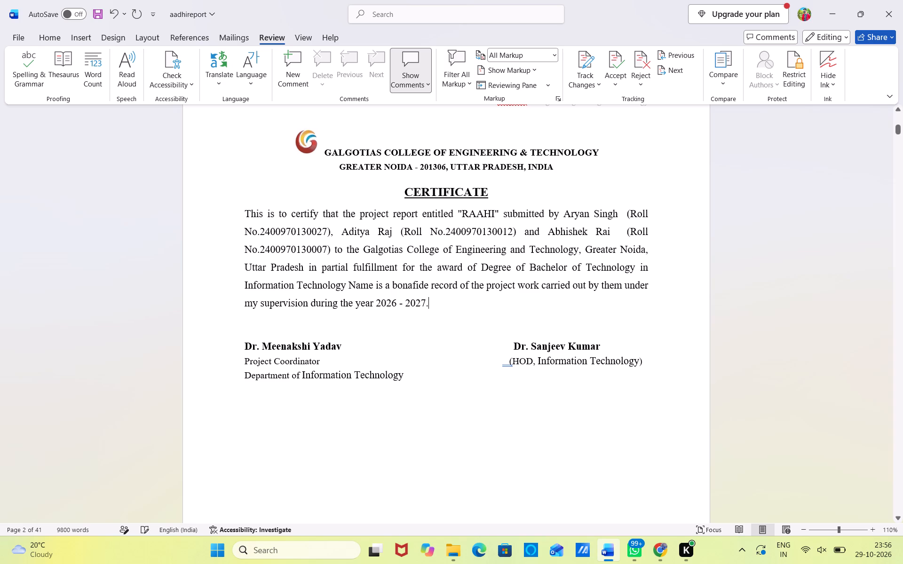
Go to the list of student names and enrollment numbers at the end of the Acknowledgement page.
scroll(446, 322, down, 2)
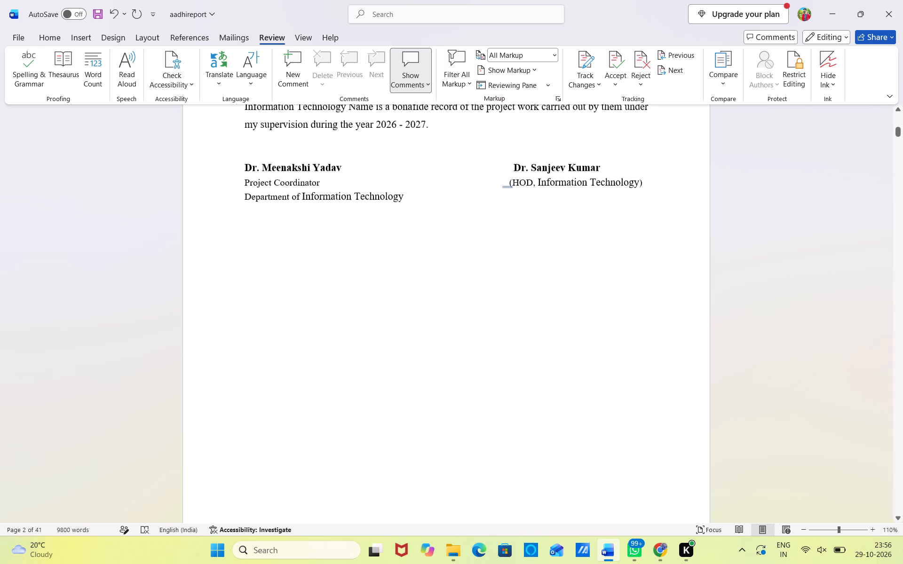
scroll(446, 322, down, 2)
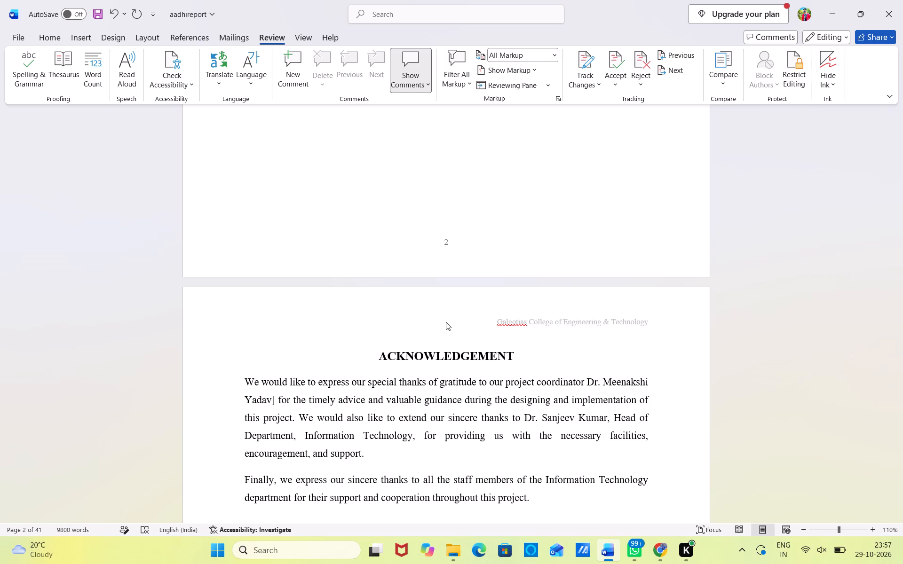
scroll(449, 315, down, 2)
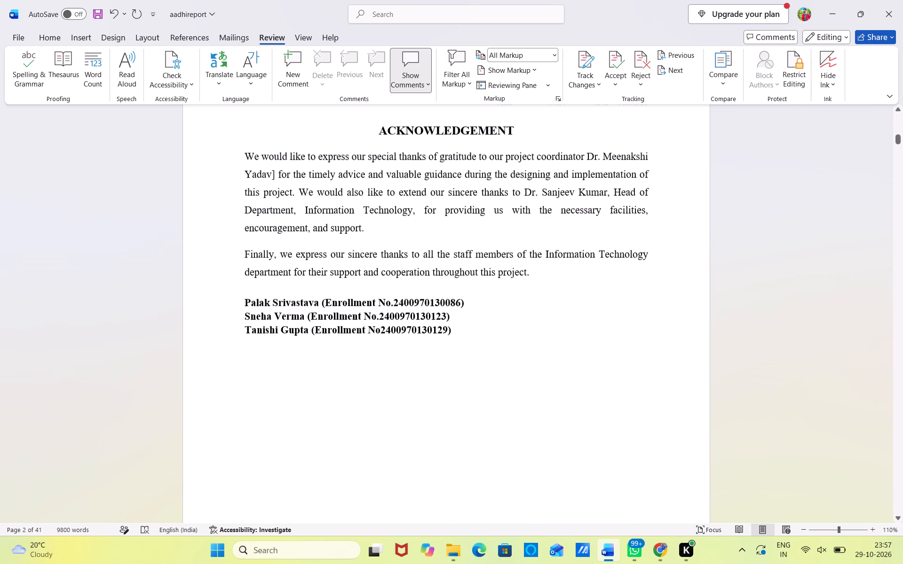
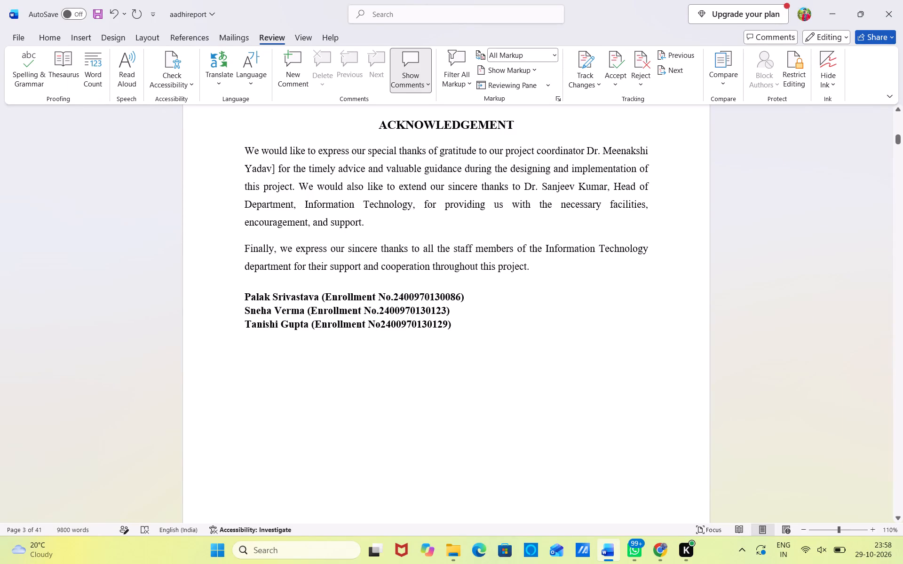
Replace the first student's name in the Acknowledgement list with the new first member's name, capitalising the surname.
drag(317, 297, 258, 291)
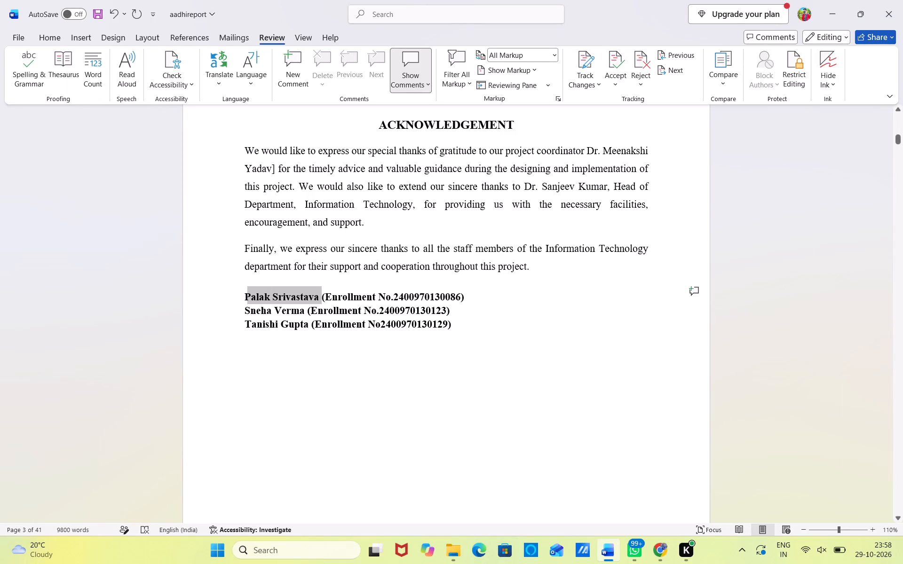
drag(258, 291, 255, 292)
key(BackSpace)
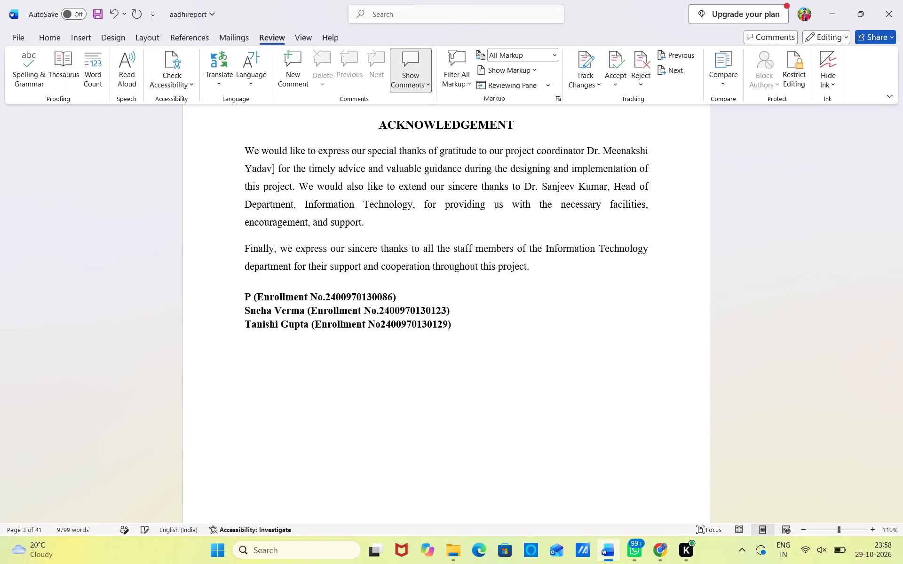
key(BackSpace)
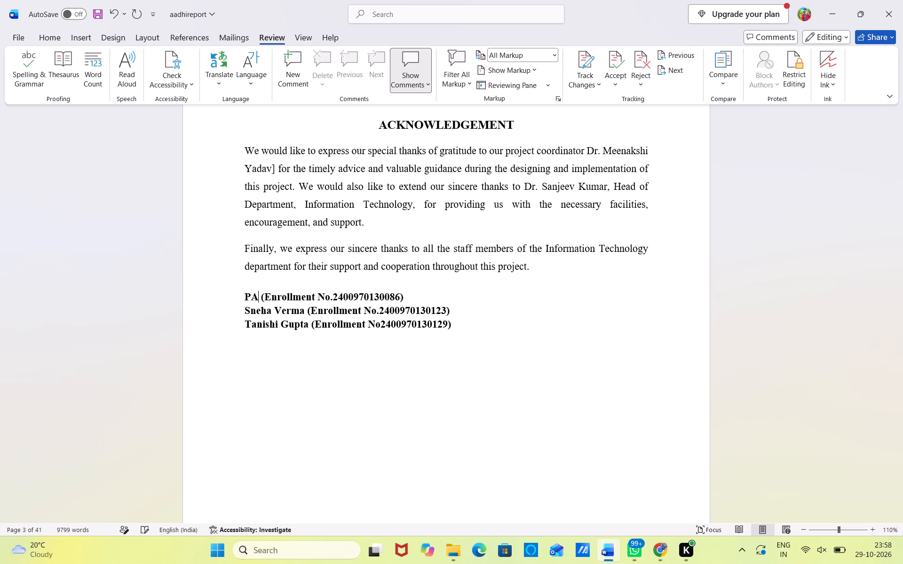
key(BackSpace)
key(BackSpace)
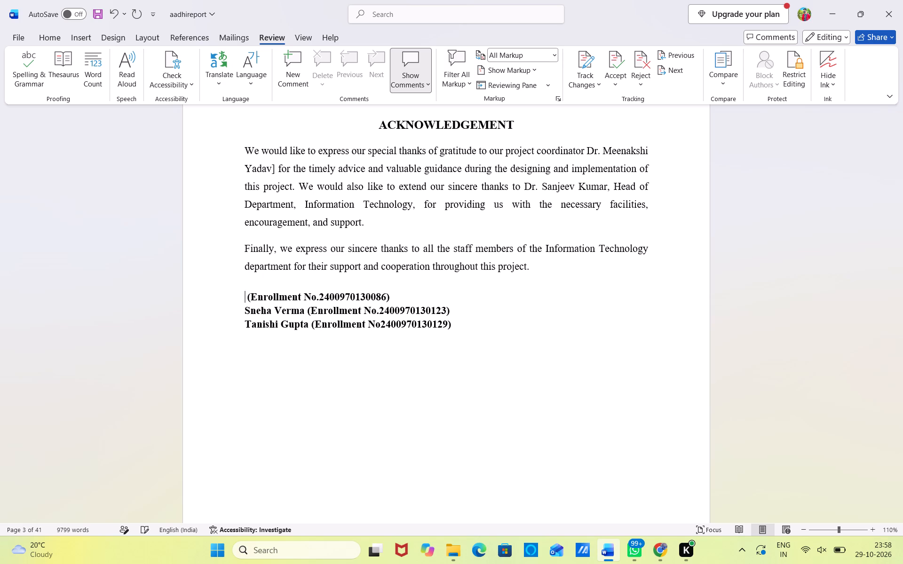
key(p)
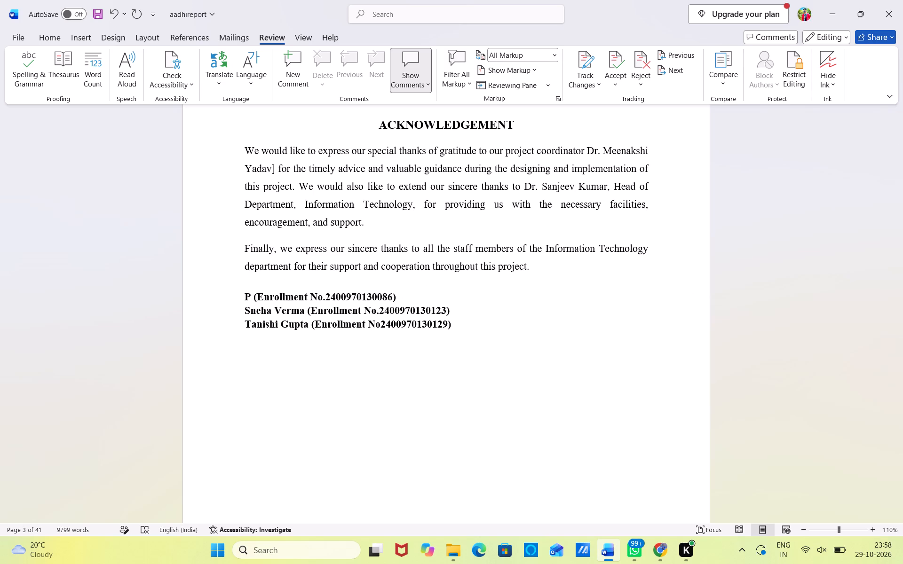
key(BackSpace)
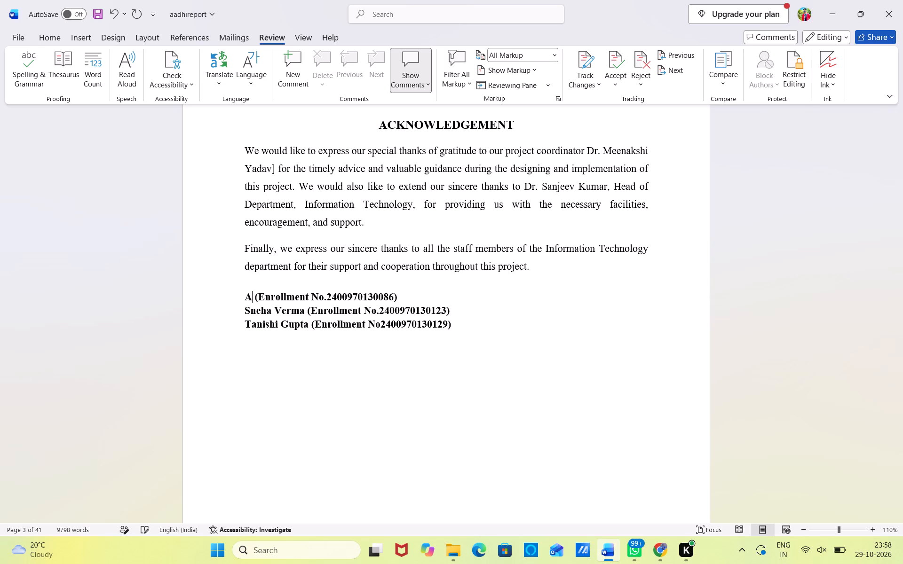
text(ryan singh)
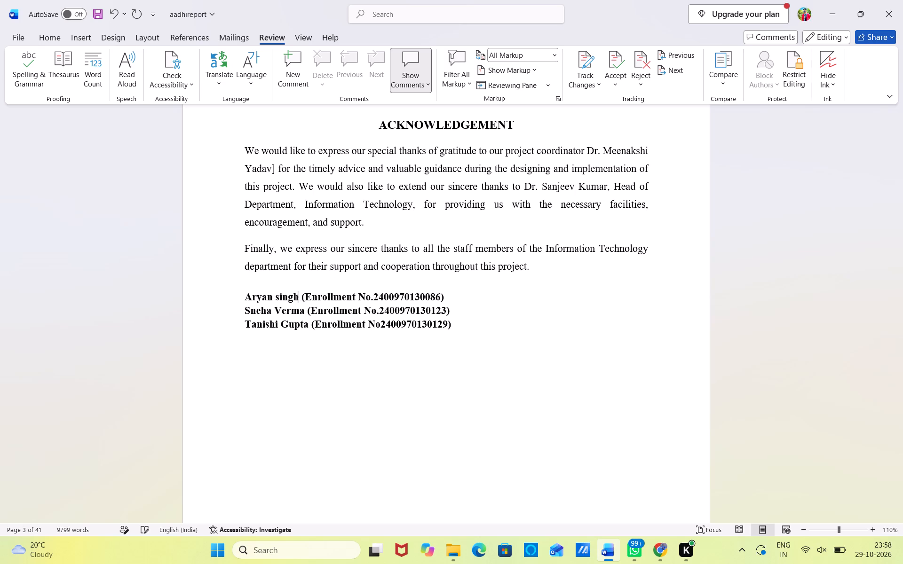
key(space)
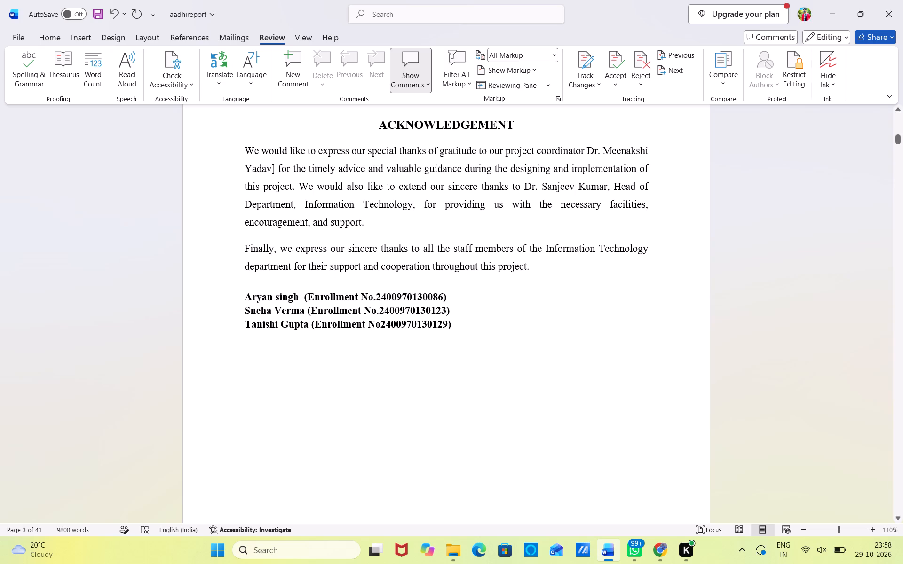
click(281, 297)
key(BackSpace)
key(BackSpace)
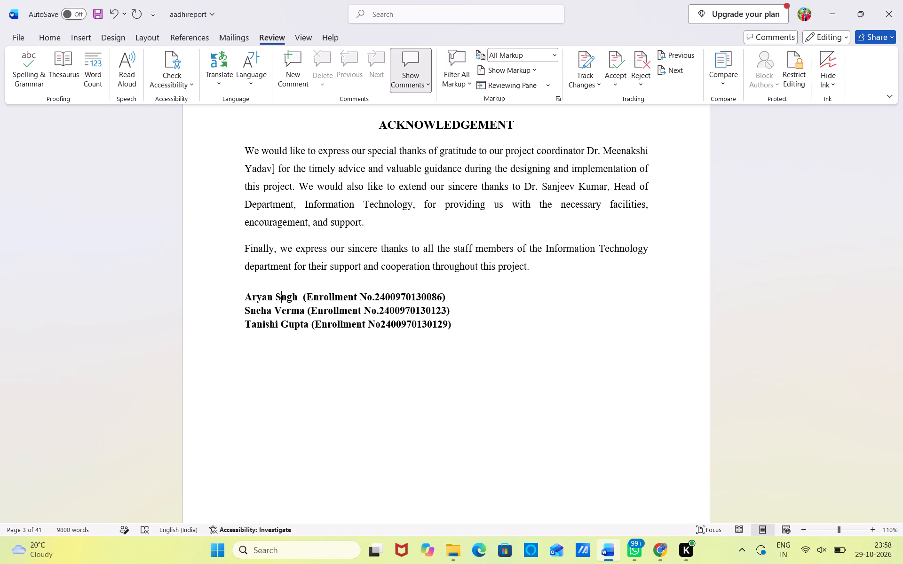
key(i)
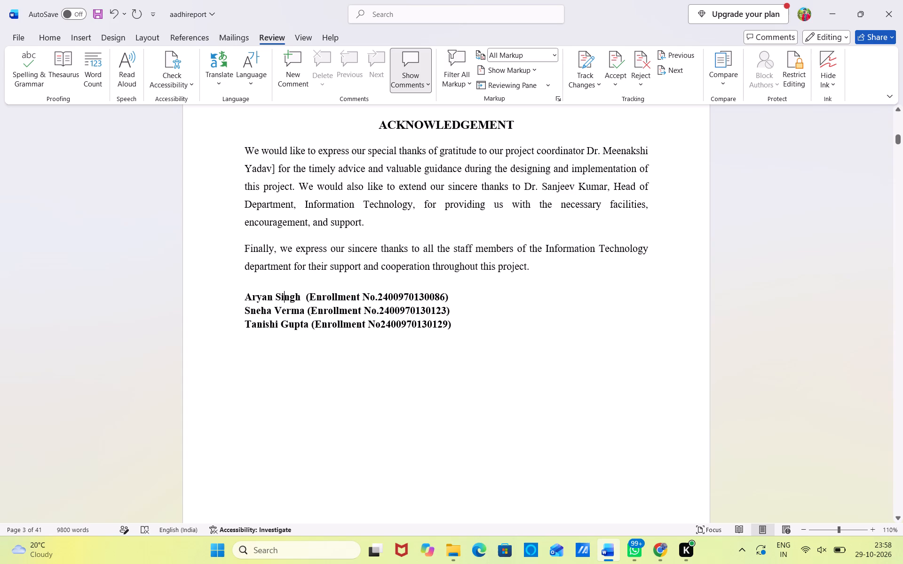
Replace the last two digits of the first student's enrollment number in the Acknowledgement with the new first member's digits.
click(445, 302)
key(BackSpace)
key(BackSpace)
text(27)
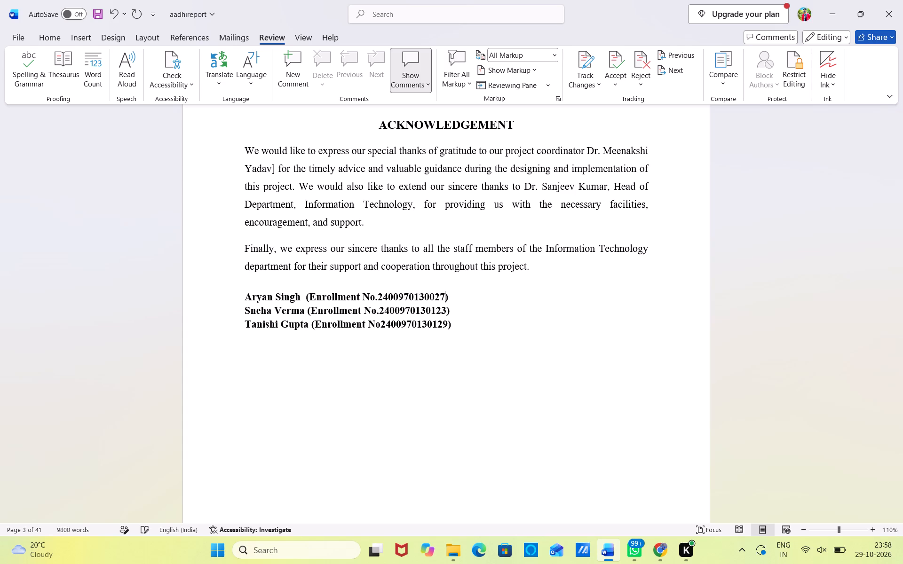
Replace the second student's name in the Acknowledgement list with the new second member's name, leaving the surname in lower case.
click(305, 312)
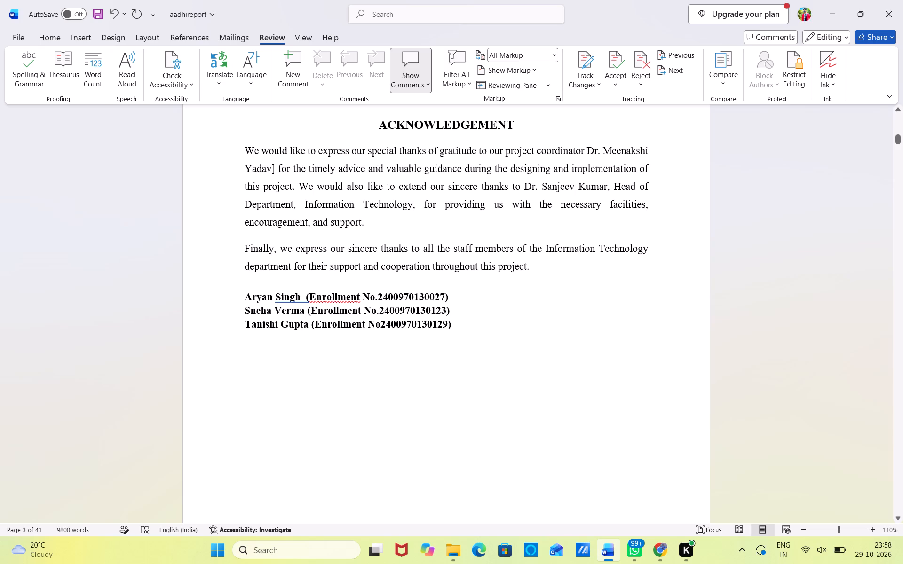
key(BackSpace)
key(BackSpace)
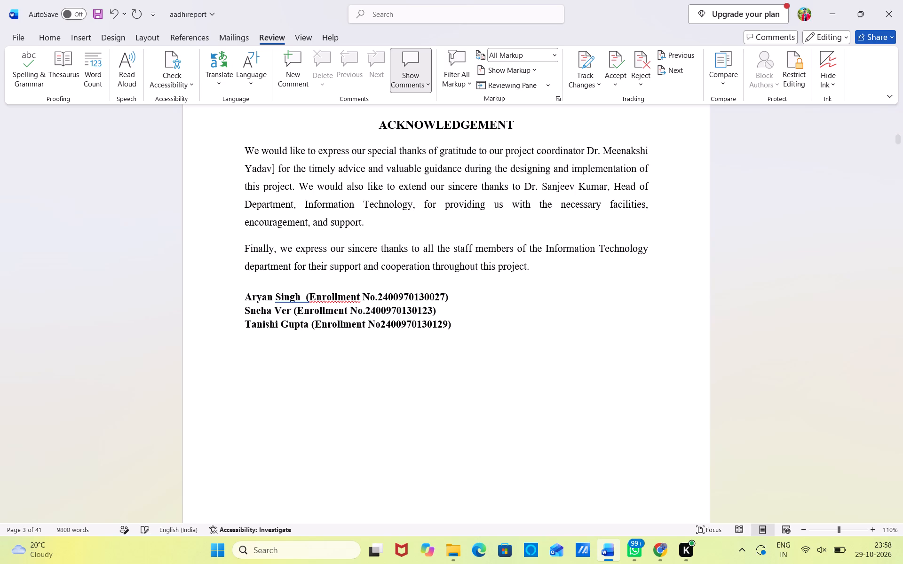
key(BackSpace)
key(BackSpace)
key(BackSpace)
key(BackSpace)
key(BackSpace)
key(BackSpace)
key(BackSpace)
key(BackSpace)
key(BackSpace)
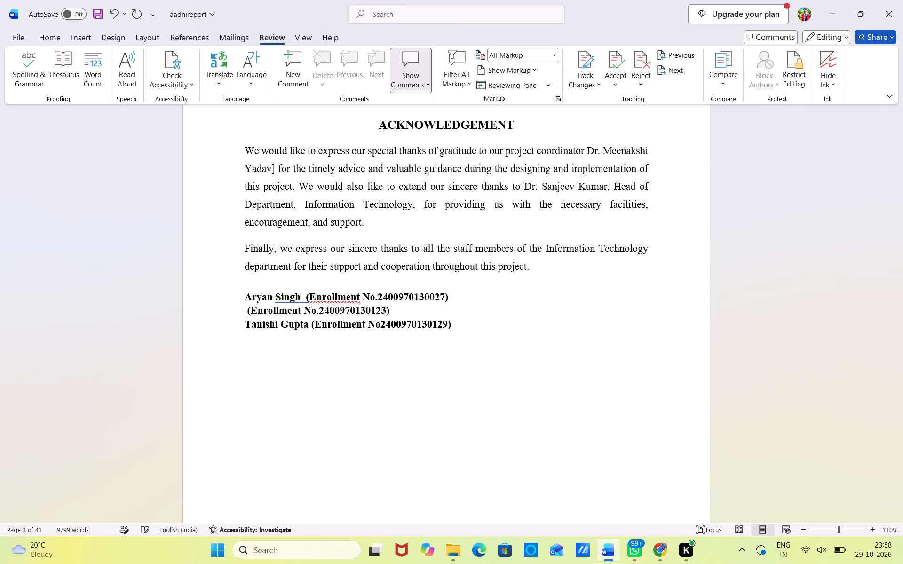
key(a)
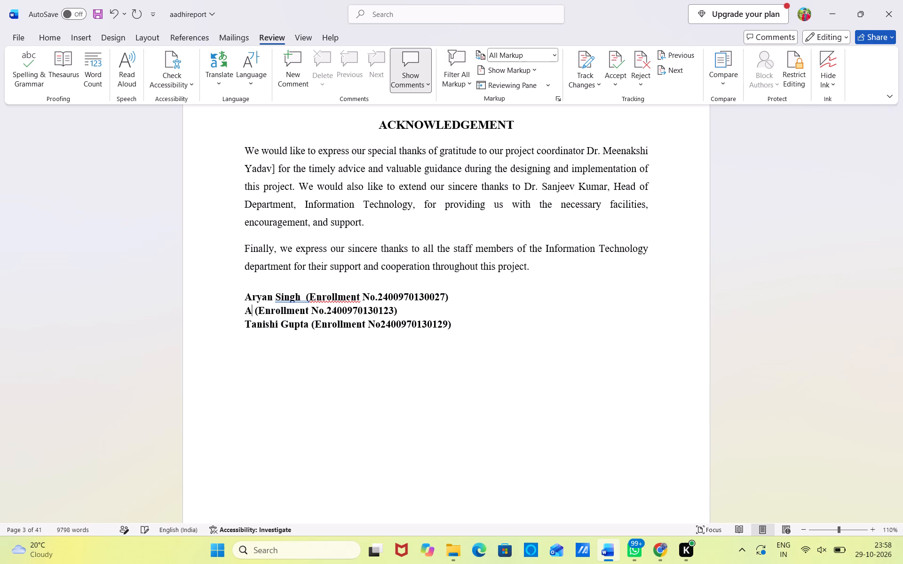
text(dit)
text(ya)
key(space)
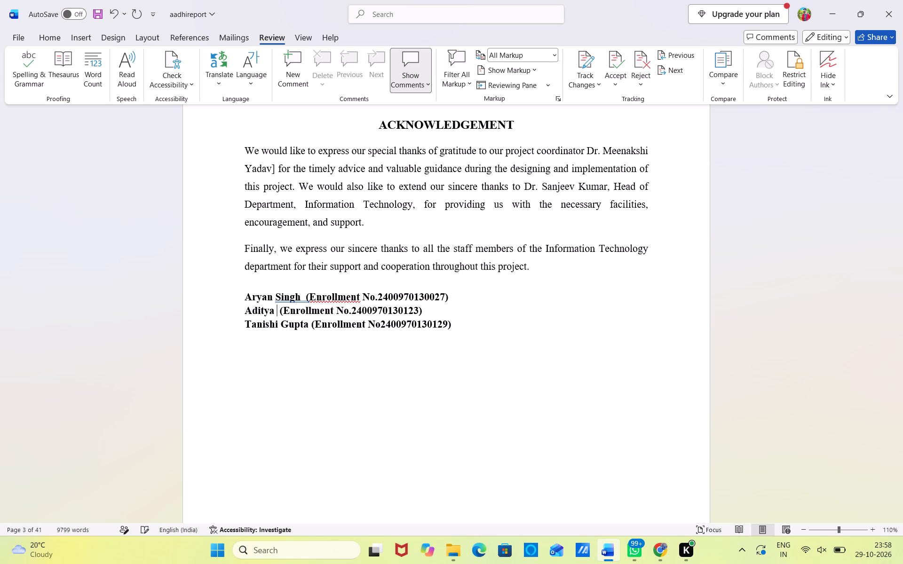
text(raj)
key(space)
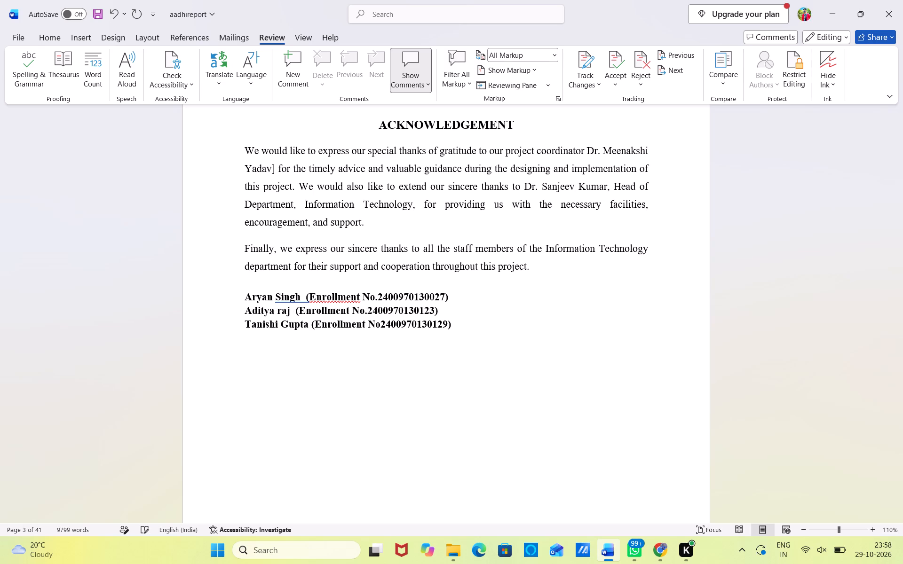
Replace the last three digits of the second student's enrollment number in the Acknowledgement with the new second member's digits.
click(434, 312)
key(BackSpace)
key(BackSpace)
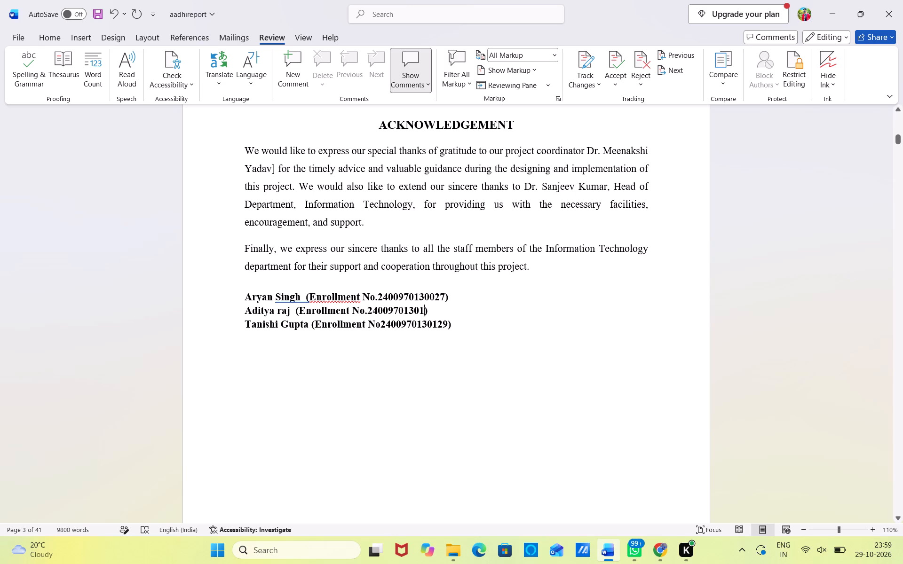
key(BackSpace)
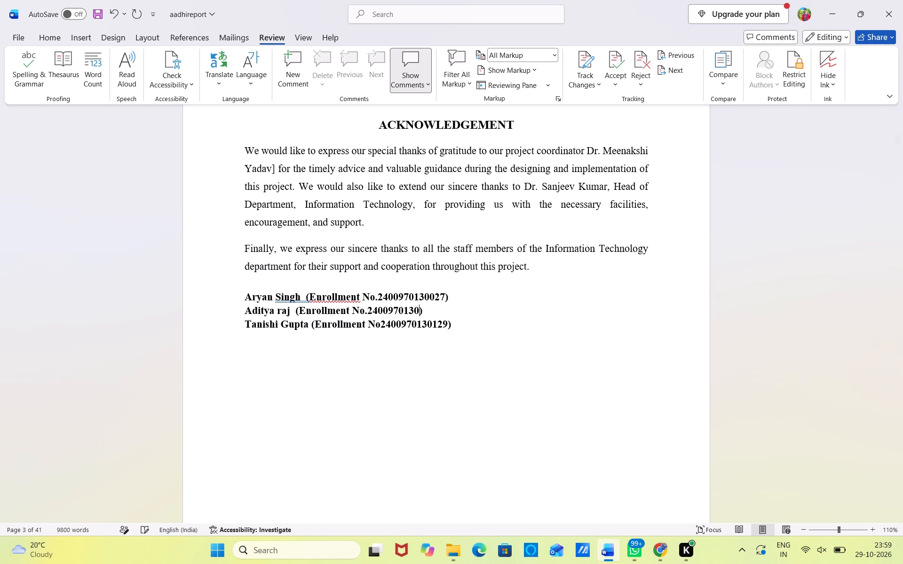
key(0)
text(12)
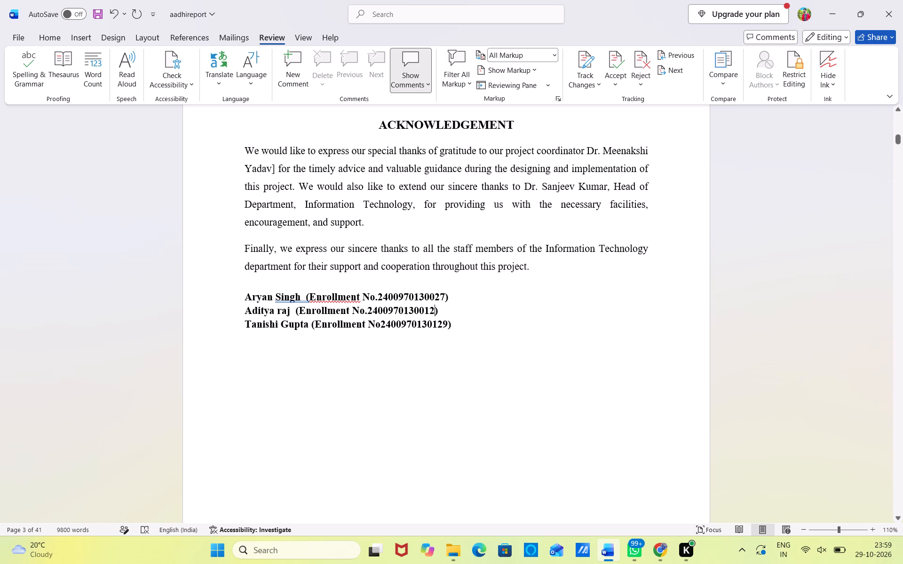
Replace the third student's name in the Acknowledgement list with the new third member's name, leaving the surname in lower case.
click(308, 329)
key(BackSpace)
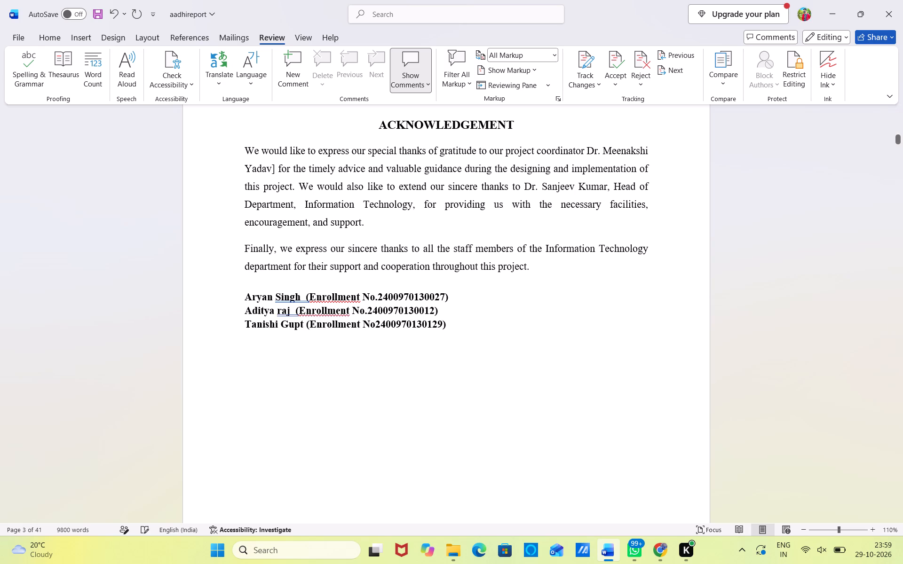
key(BackSpace)
key(BackSpace)
key(BackSpace)
key(BackSpace)
key(BackSpace)
key(BackSpace)
key(BackSpace)
key(BackSpace)
key(BackSpace)
key(BackSpace)
key(BackSpace)
key(BackSpace)
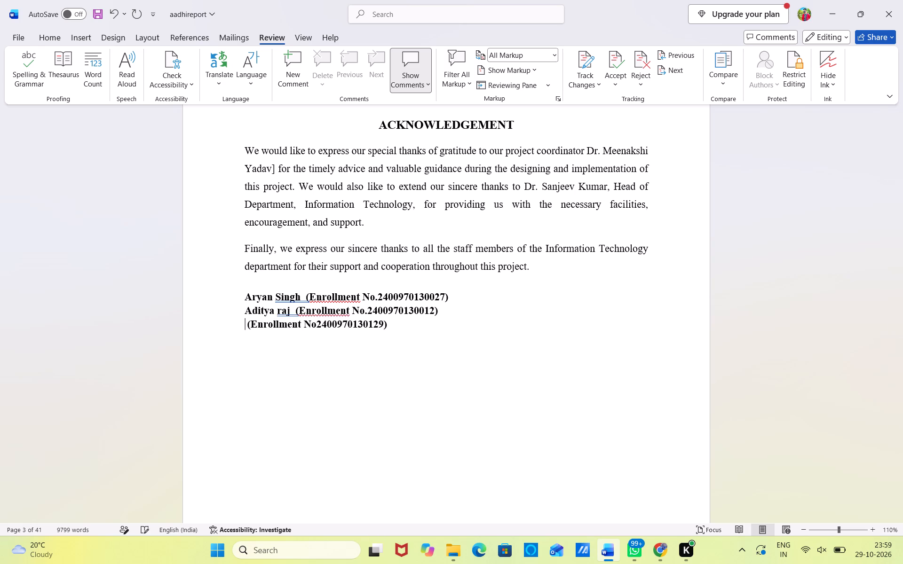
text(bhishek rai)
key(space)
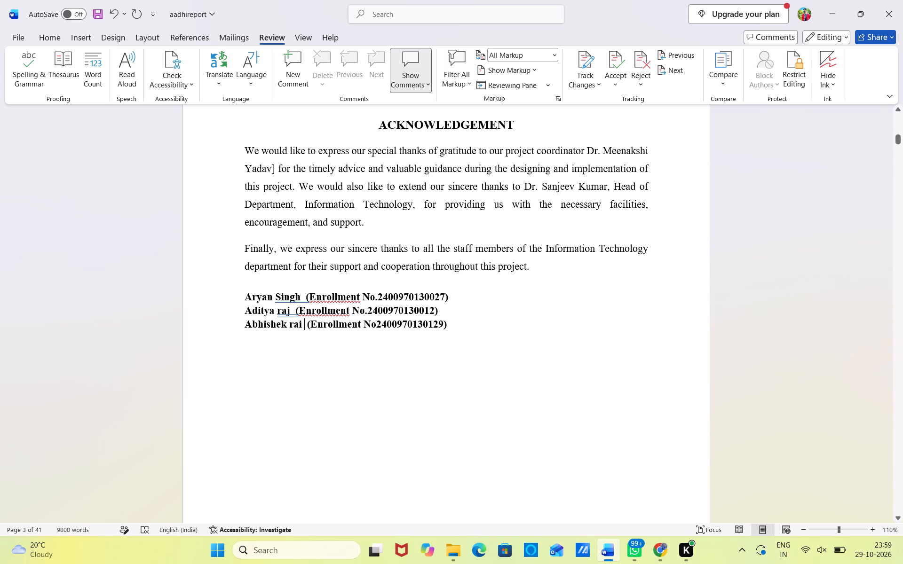
Replace the last three digits of the third student's enrollment number in the Acknowledgement with the new third member's digits.
click(442, 323)
key(BackSpace)
key(BackSpace)
key(BackSpace)
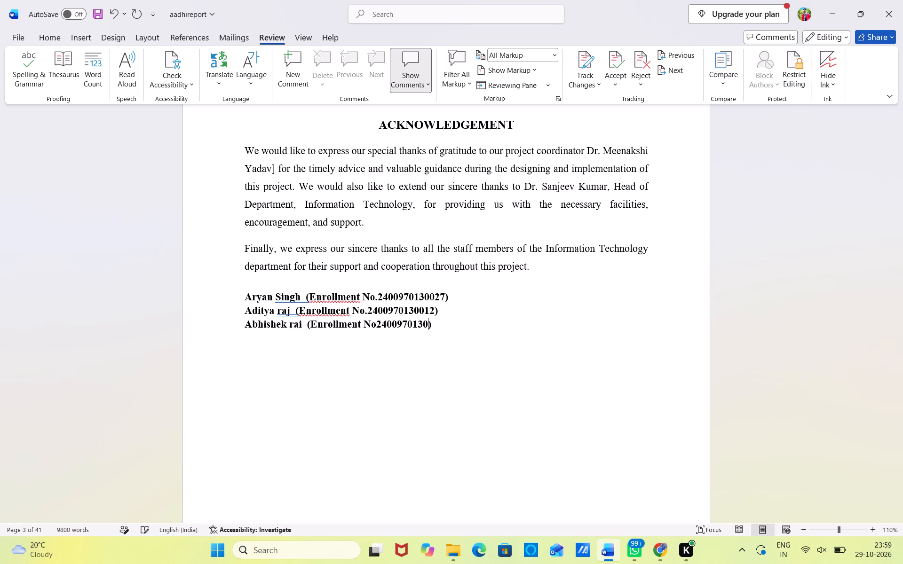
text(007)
Look through the rest of the report, from the list of figures and abstract to the closing future-development section.
scroll(444, 324, down, 1)
scroll(428, 374, down, 1)
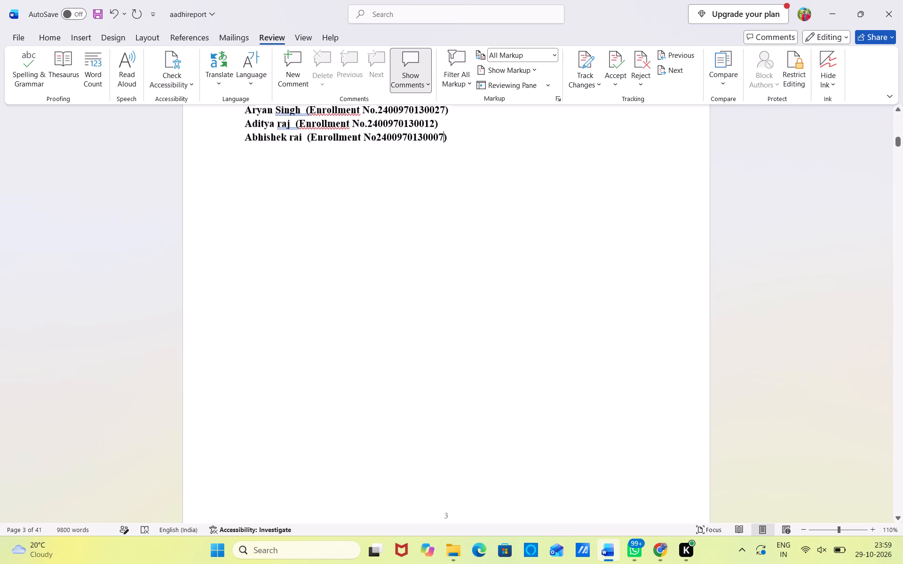
scroll(428, 374, down, 4)
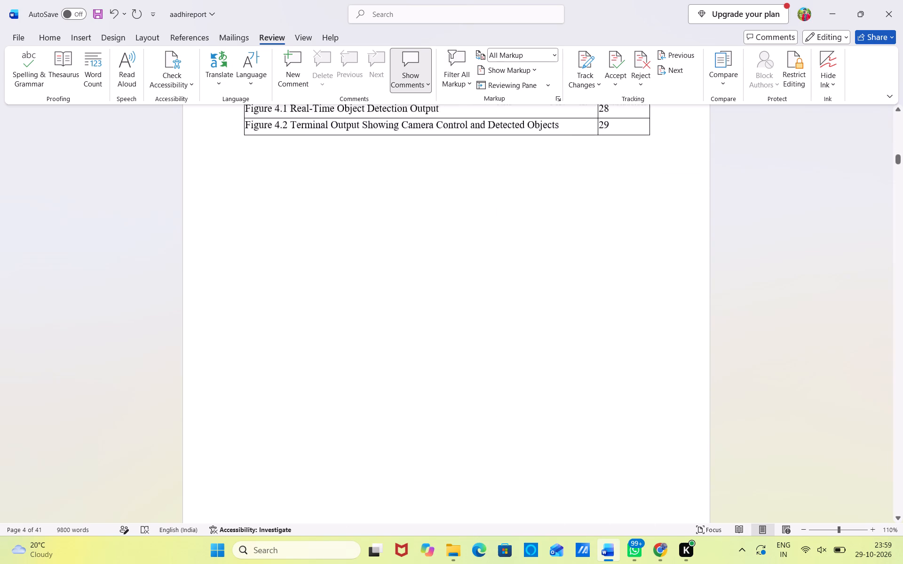
scroll(428, 374, down, 6)
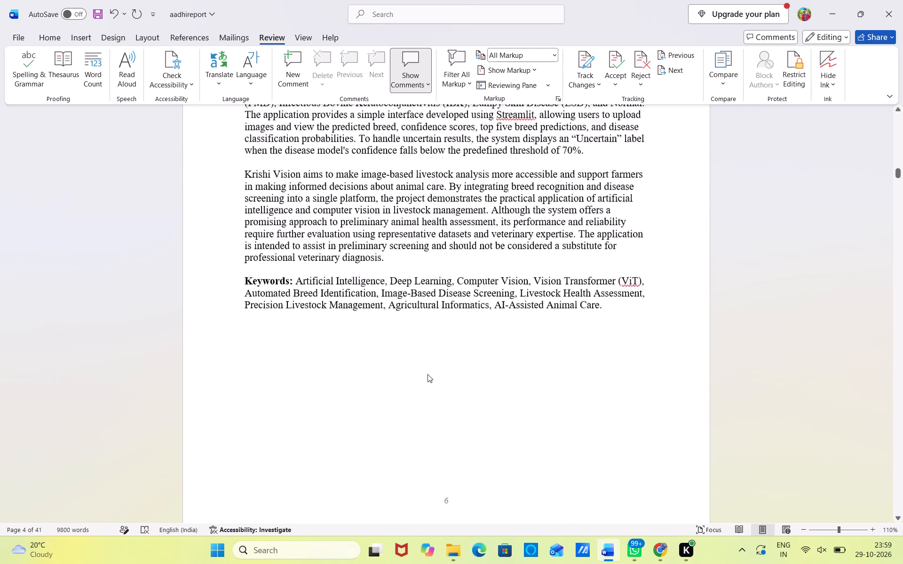
scroll(428, 374, down, 20)
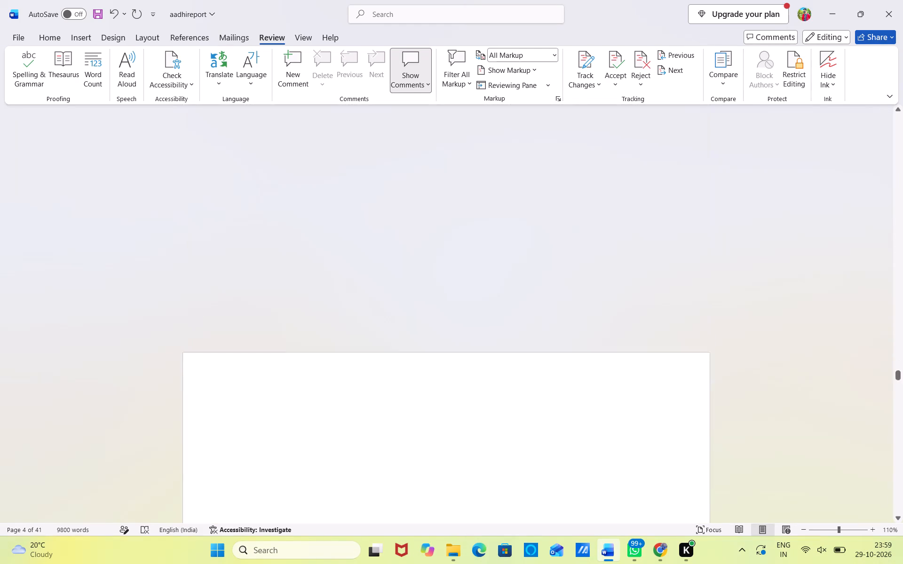
scroll(428, 374, down, 10)
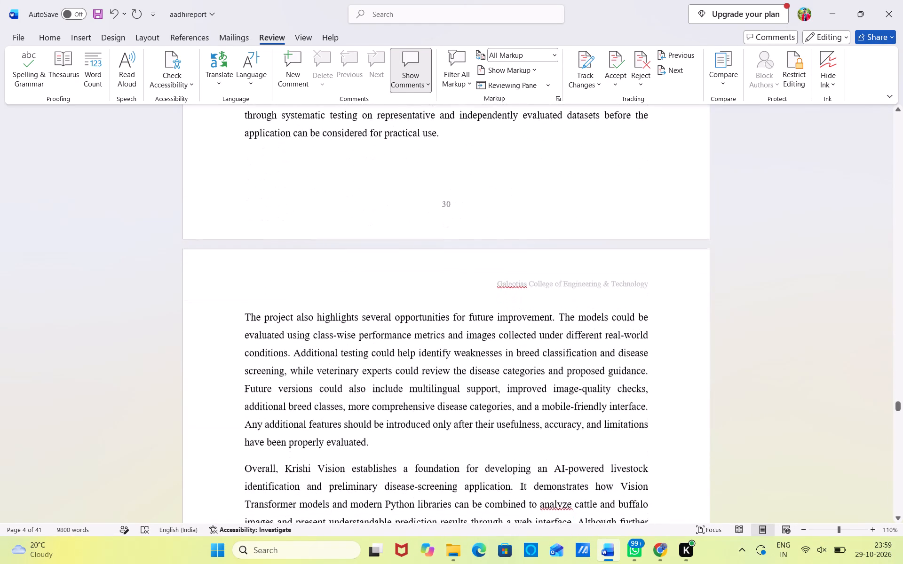
scroll(428, 374, down, 11)
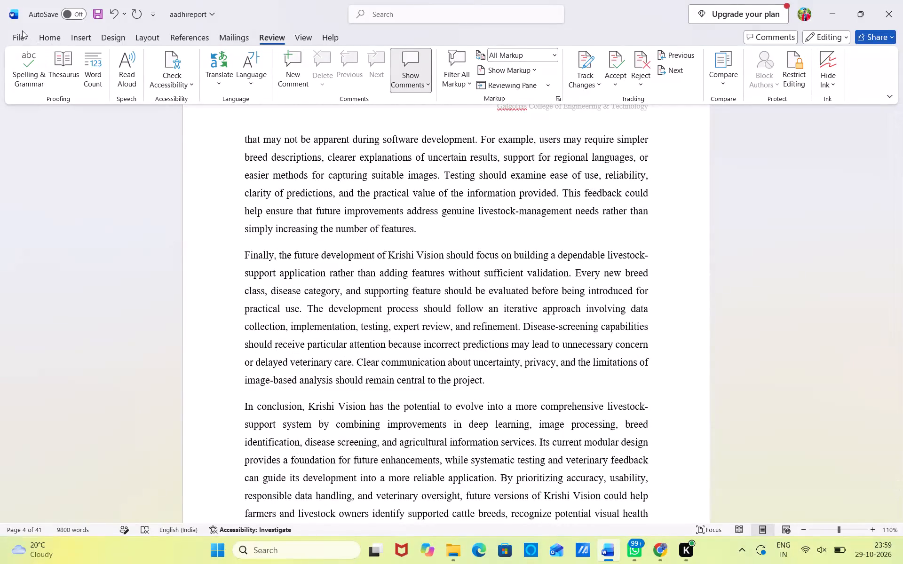
Save a copy of the report in the Downloads folder as a Word document named thodisibachireport.
click(20, 42)
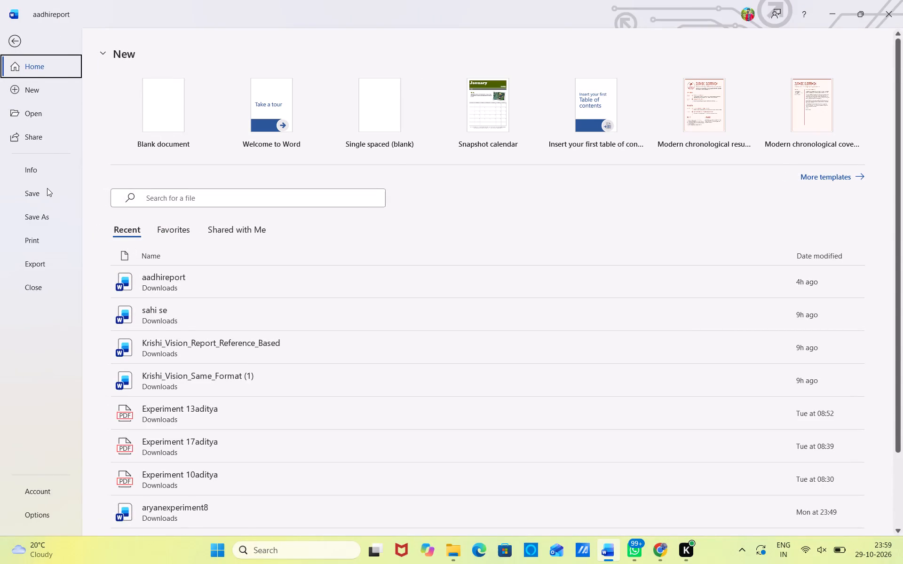
click(44, 213)
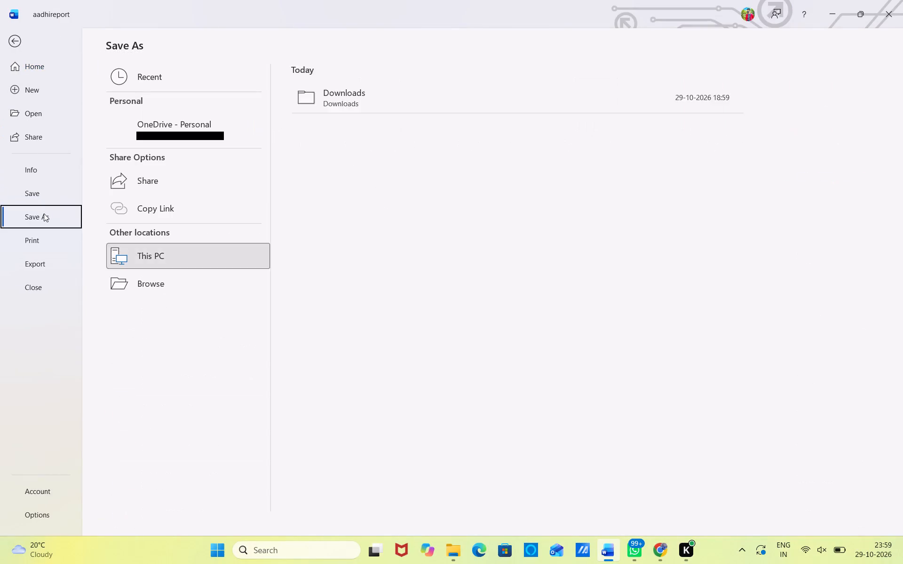
click(341, 140)
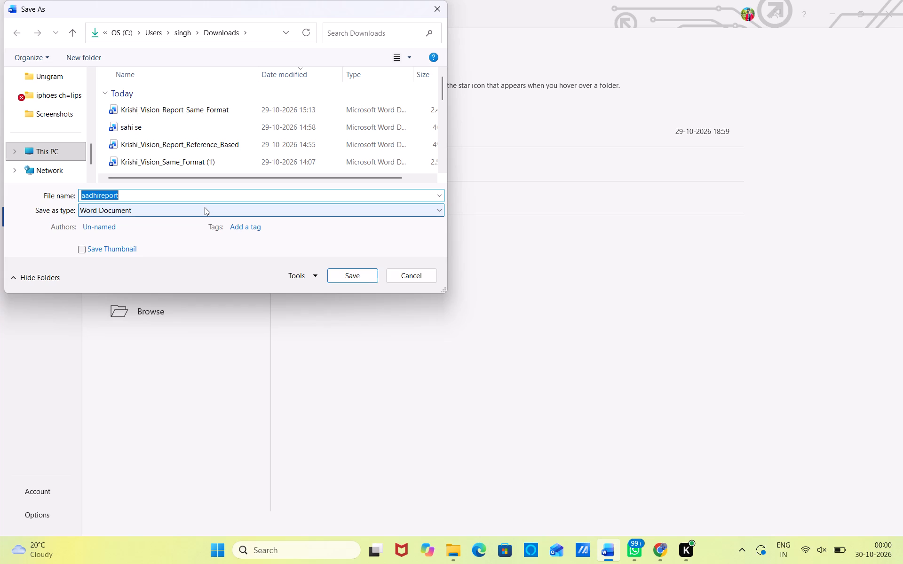
key(BackSpace)
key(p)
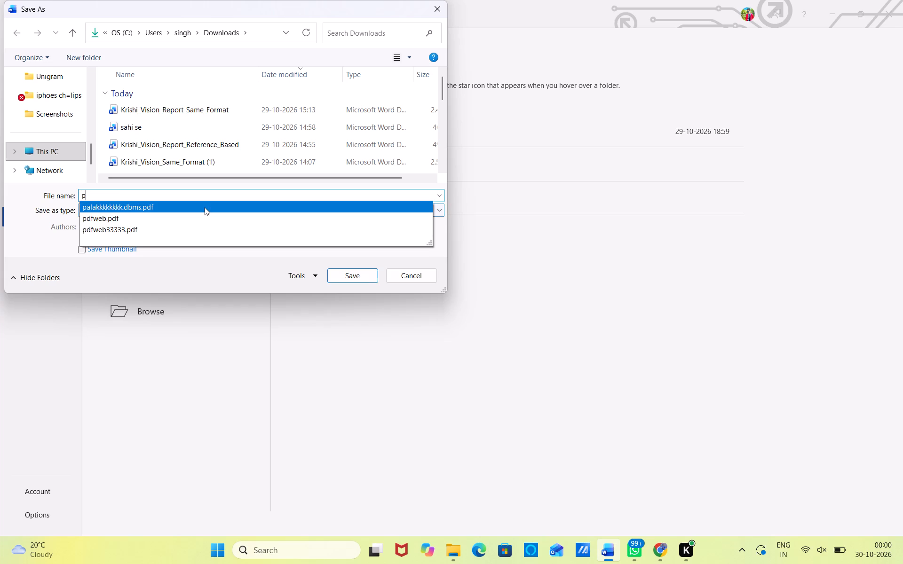
key(BackSpace)
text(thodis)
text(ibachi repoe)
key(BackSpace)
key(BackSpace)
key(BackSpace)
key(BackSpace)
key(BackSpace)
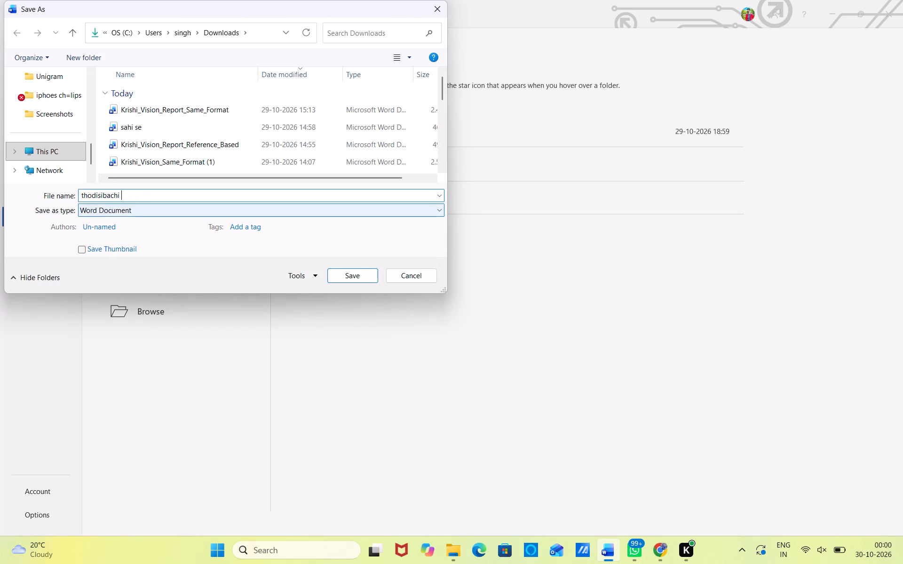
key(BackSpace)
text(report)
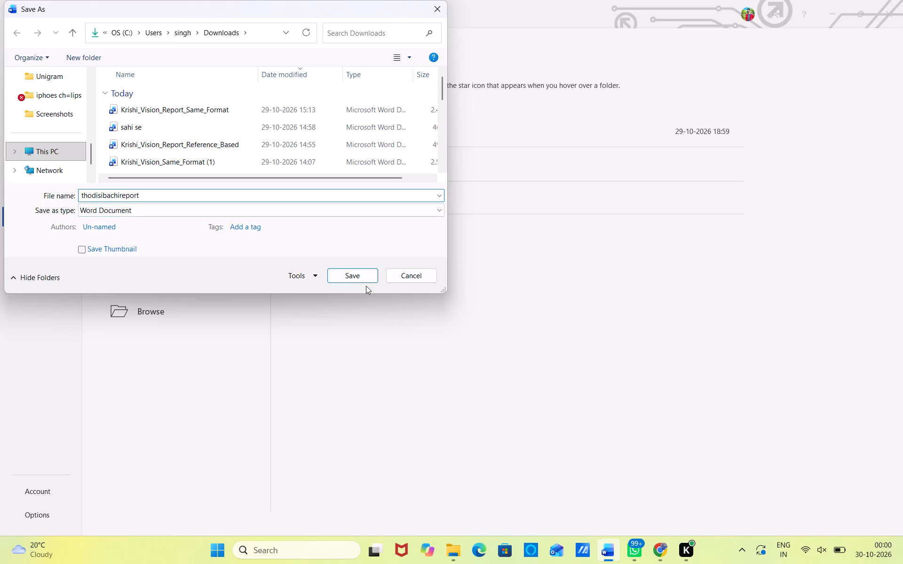
click(360, 274)
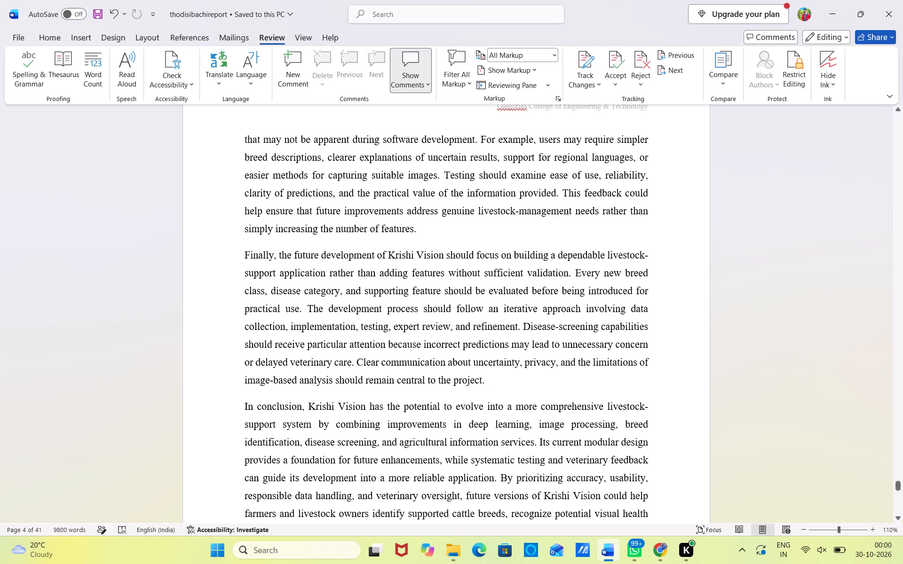
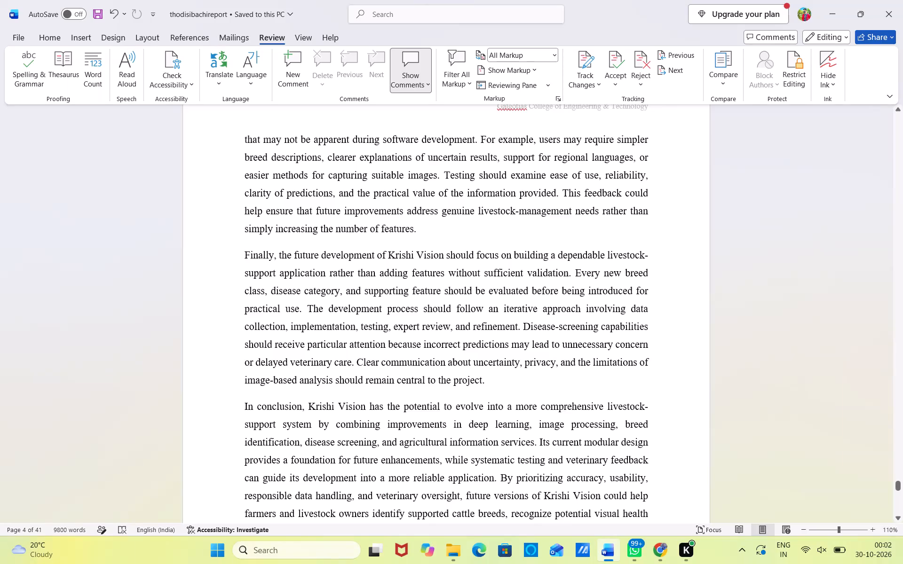
Review the saved report from the conclusion and references back through the certificate to the title page.
scroll(382, 314, down, 6)
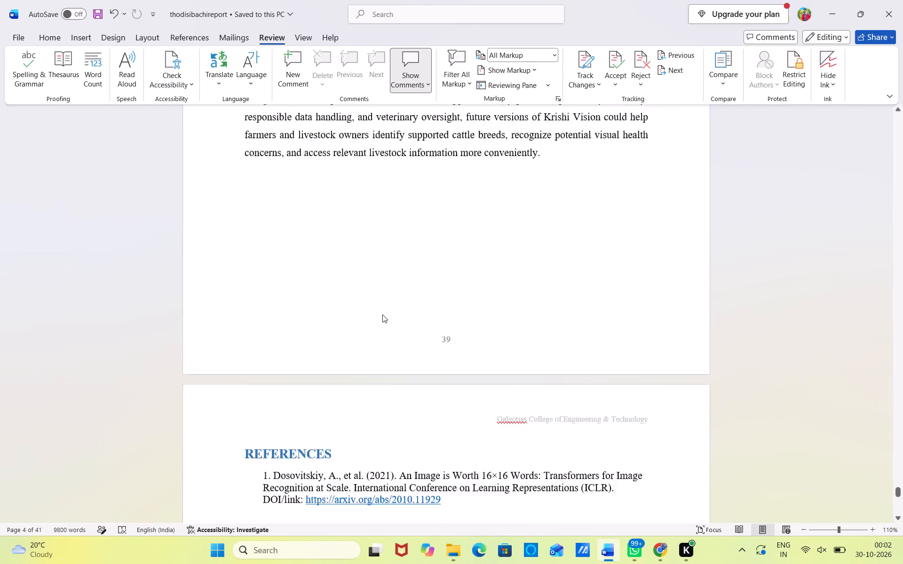
scroll(382, 314, up, 17)
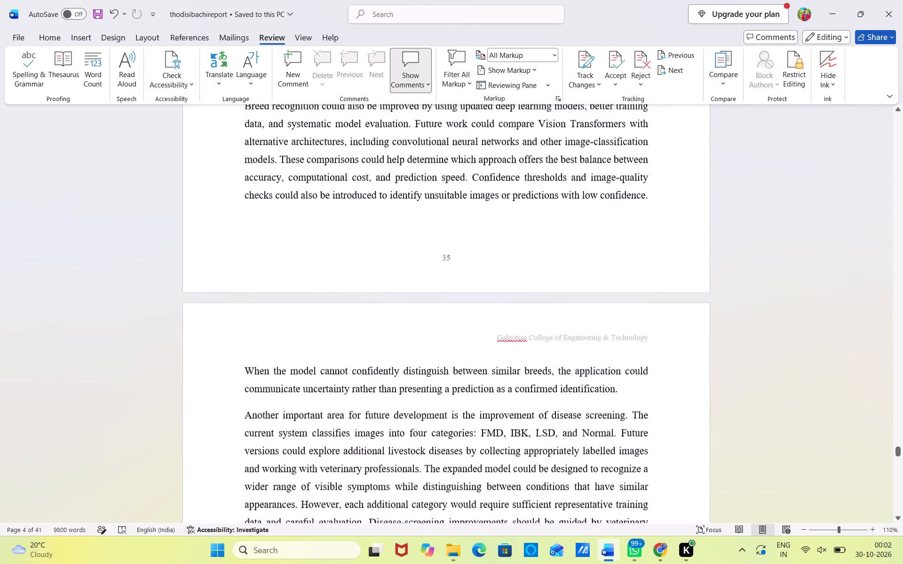
scroll(382, 314, up, 18)
scroll(382, 314, up, 7)
scroll(382, 314, up, 20)
scroll(382, 314, up, 20)
scroll(382, 314, up, 19)
scroll(382, 314, up, 2)
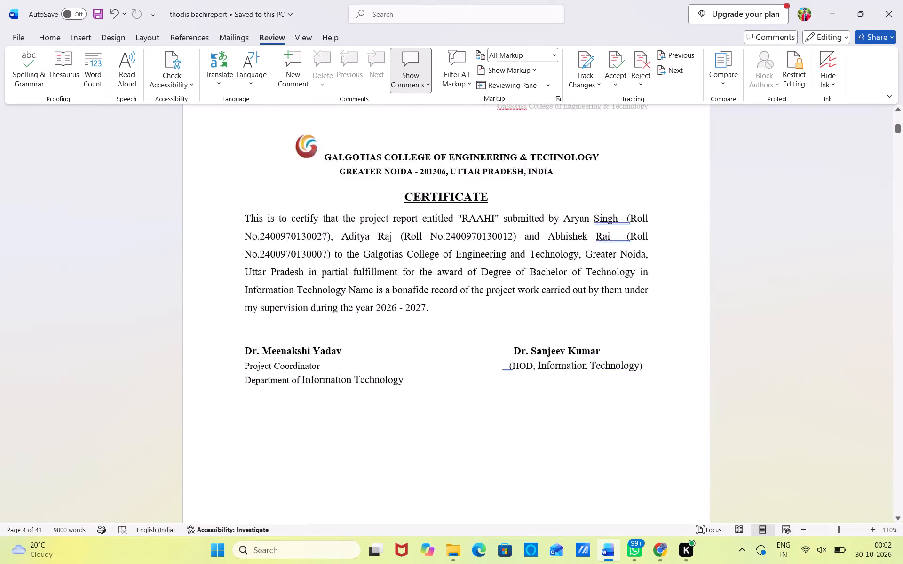
scroll(382, 314, up, 7)
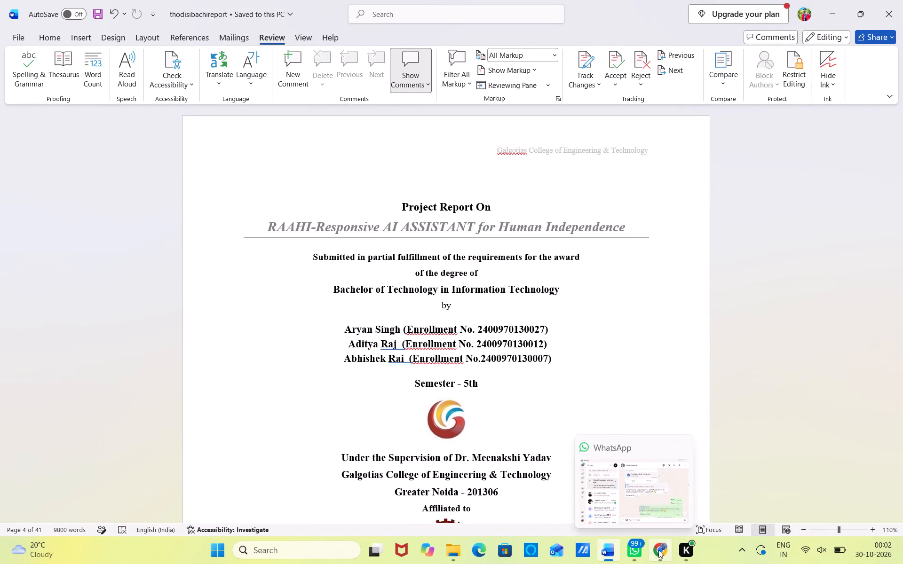
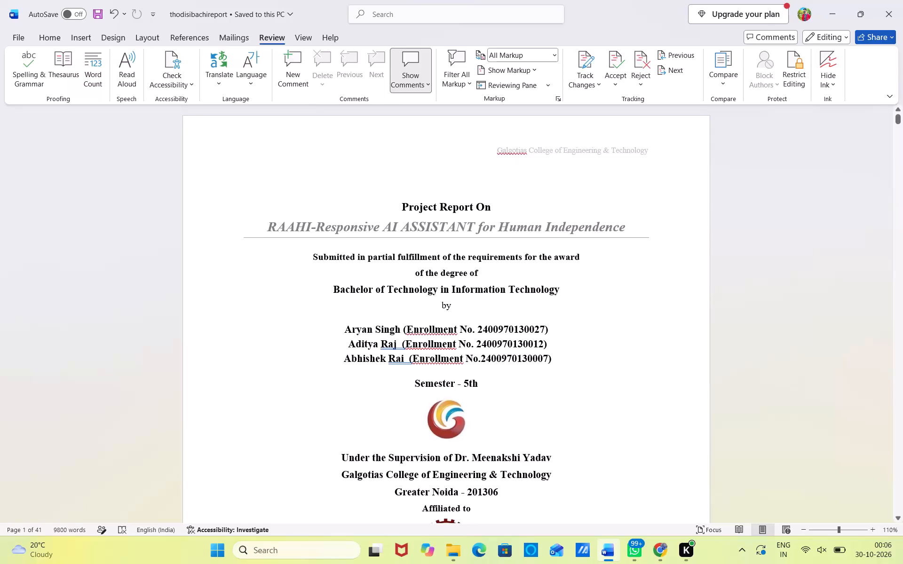
Review the report's front matter from the title page through the certificate, acknowledgement and table of contents to the abstract.
scroll(286, 243, down, 4)
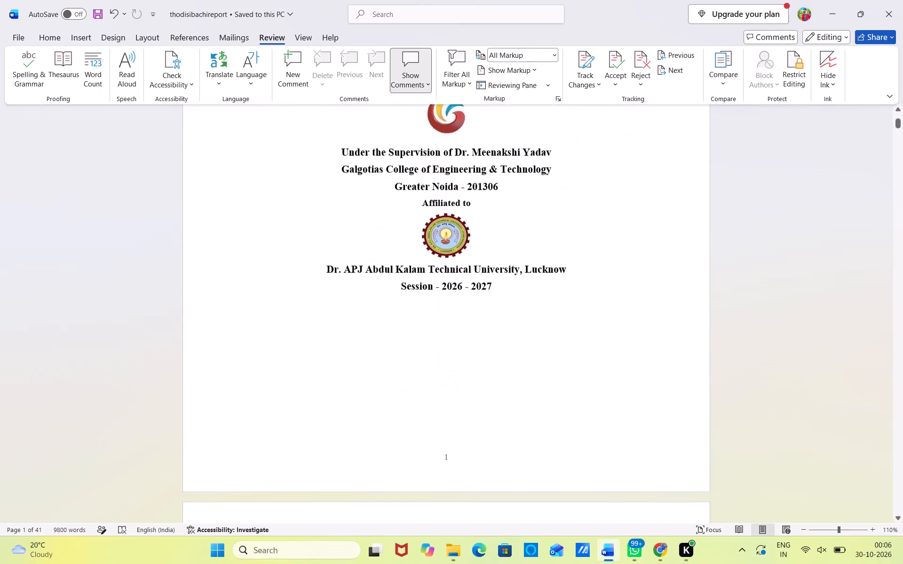
scroll(286, 243, down, 1)
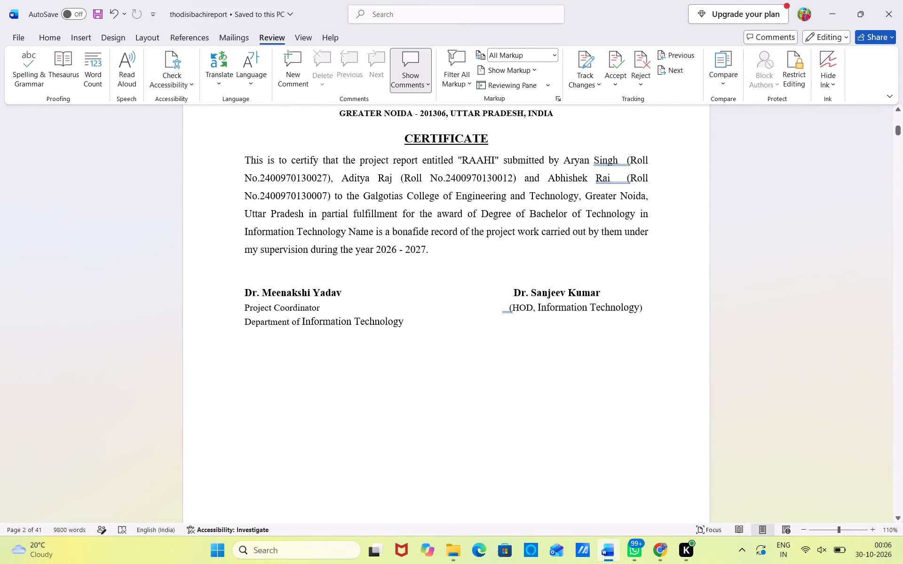
scroll(286, 243, down, 1)
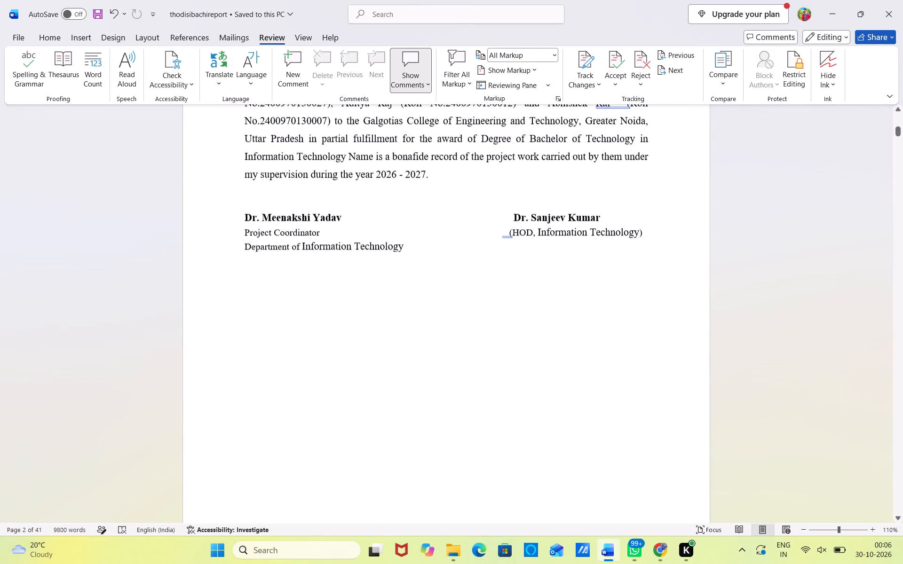
scroll(286, 243, down, 6)
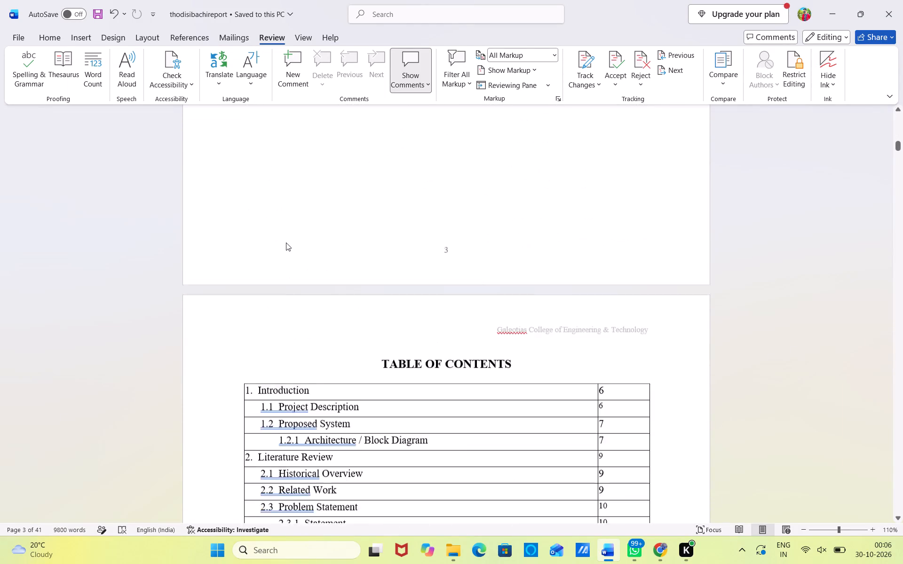
scroll(286, 243, down, 7)
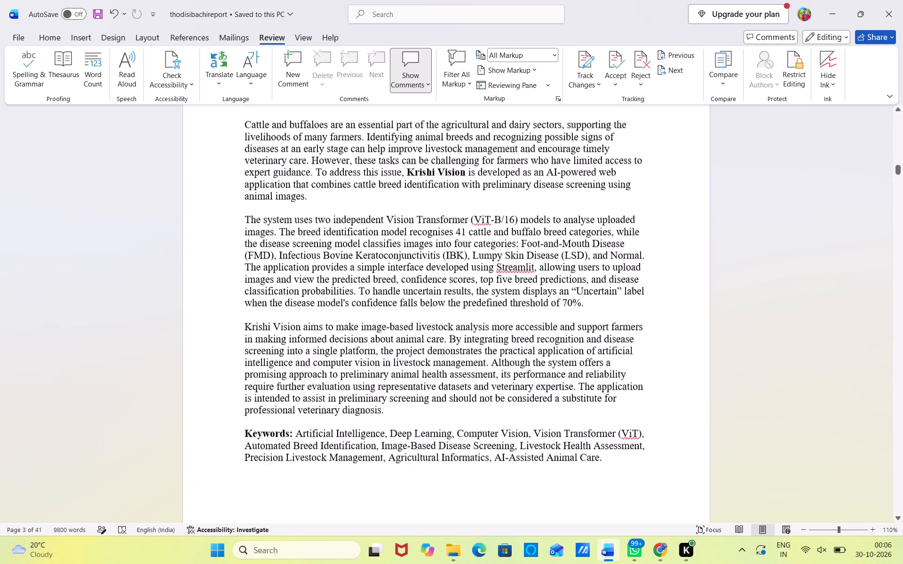
Read through the introduction, literature review and problem solution up to the Out of Scope list in section 3.1.
scroll(286, 243, down, 6)
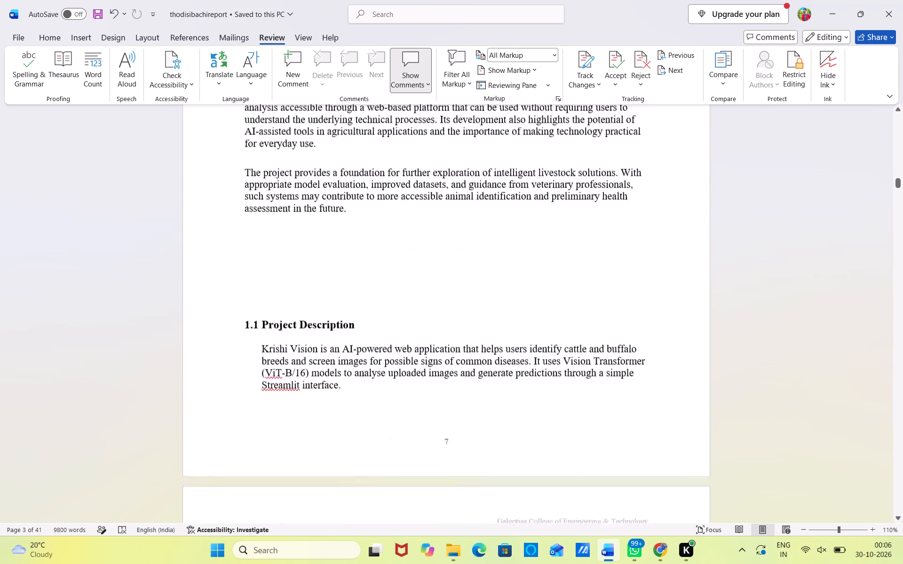
scroll(286, 243, down, 6)
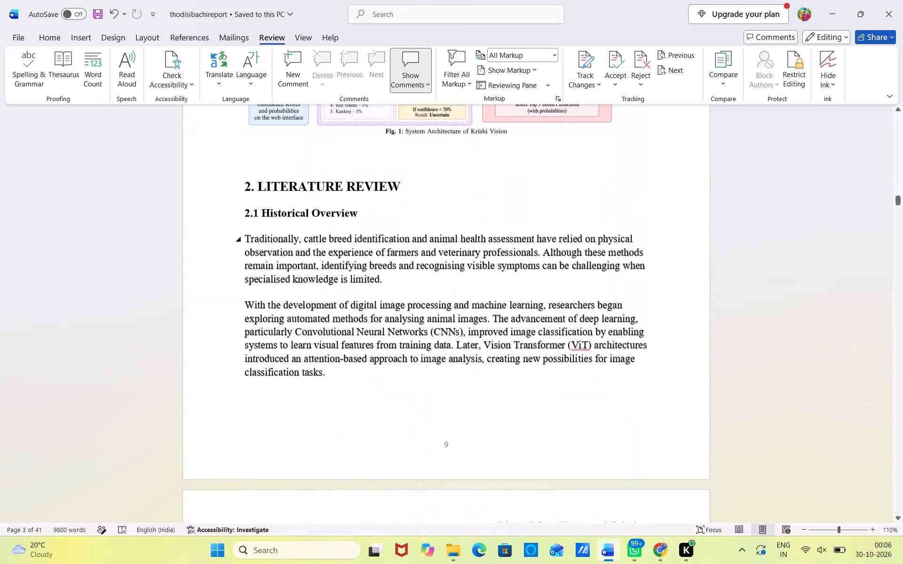
scroll(286, 243, down, 5)
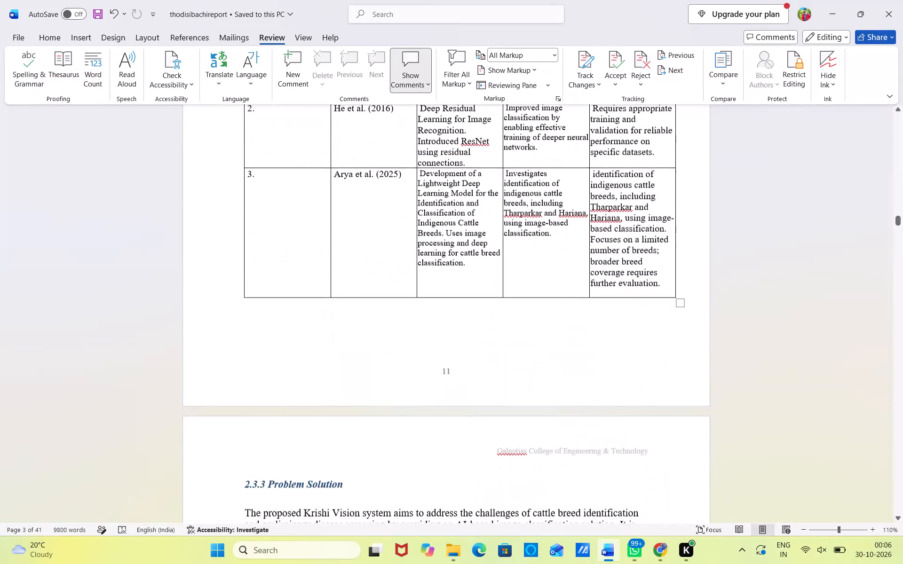
scroll(286, 243, down, 4)
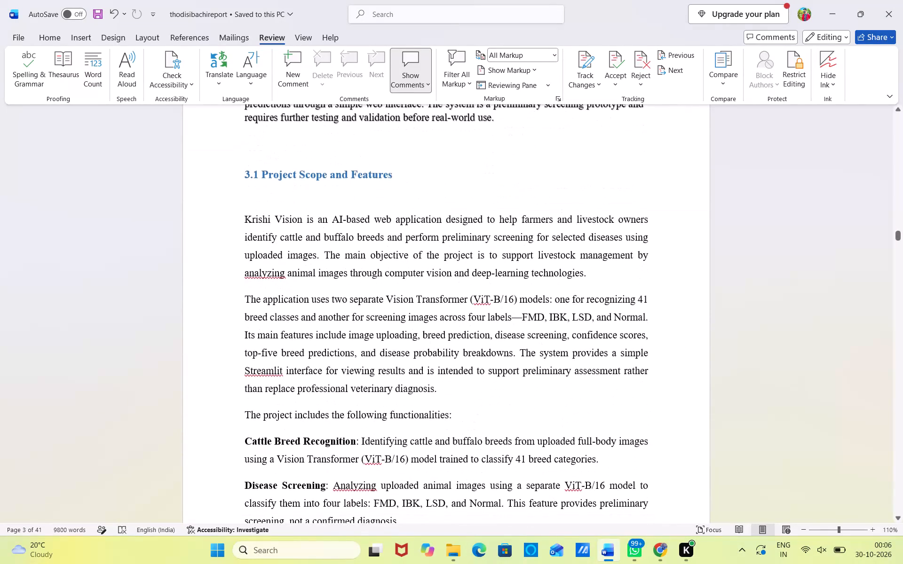
scroll(286, 243, down, 4)
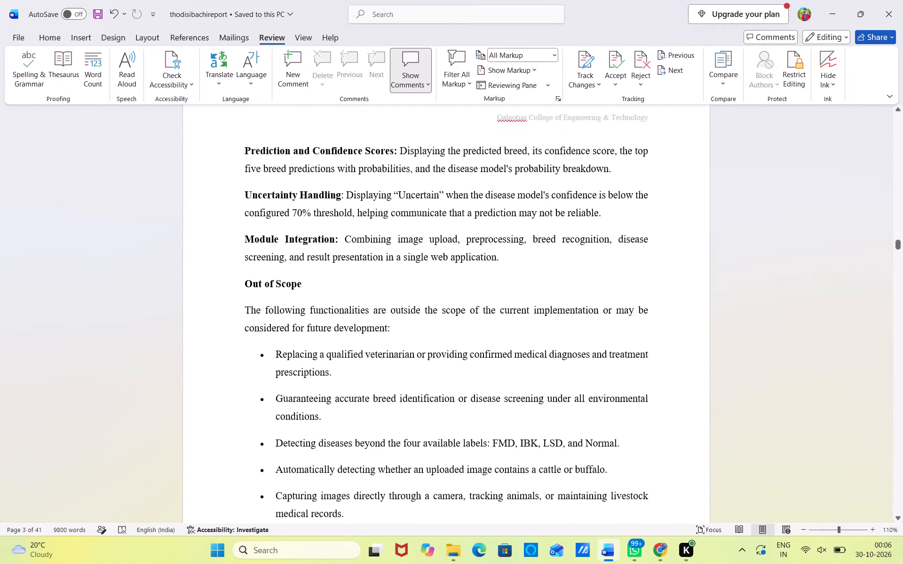
Recheck the pages from Project Scope and Features back to the student names and enrollment numbers in the acknowledgement.
scroll(286, 243, up, 7)
right_click(286, 243)
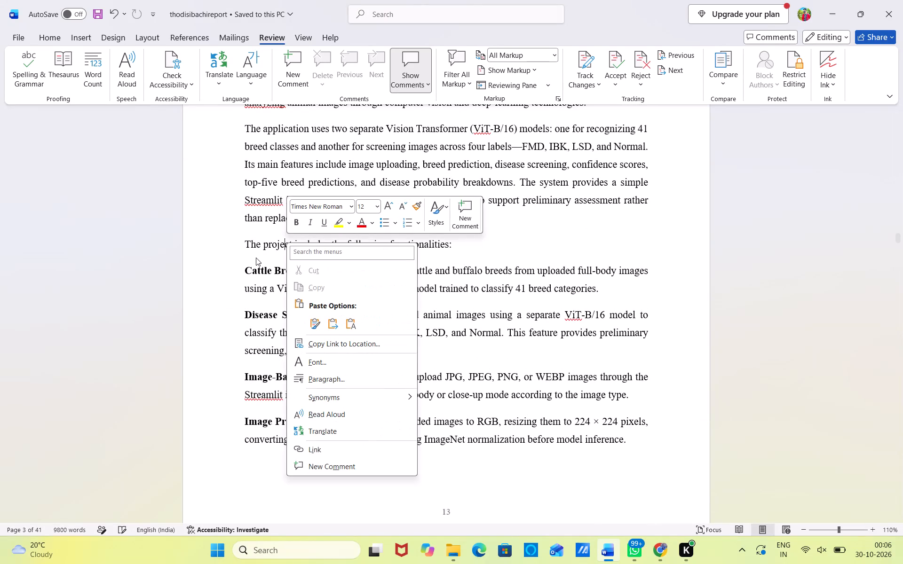
click(201, 273)
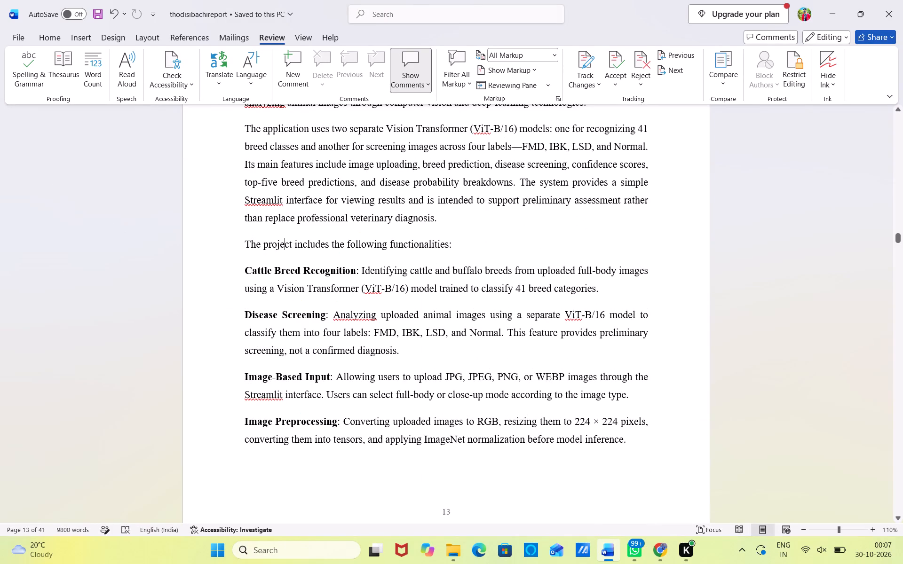
scroll(201, 270, up, 3)
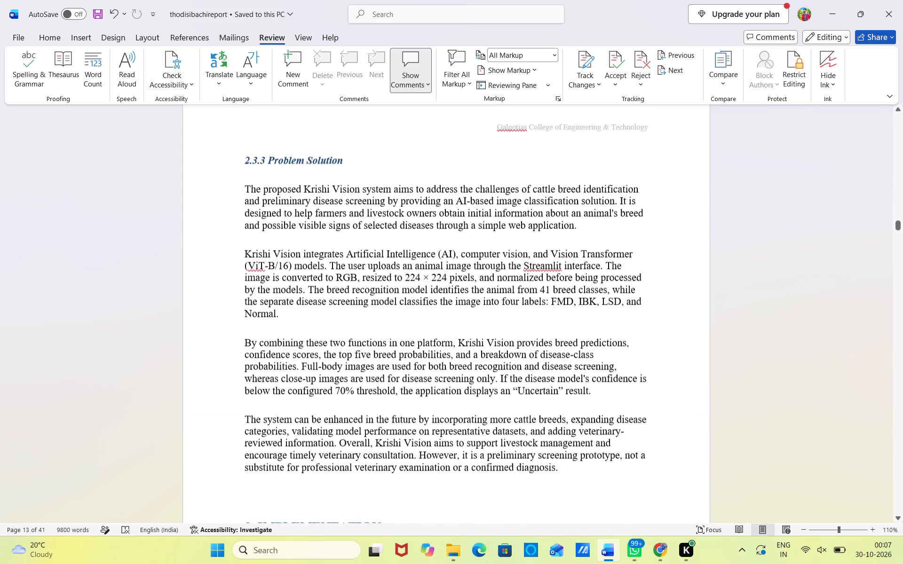
scroll(201, 270, up, 10)
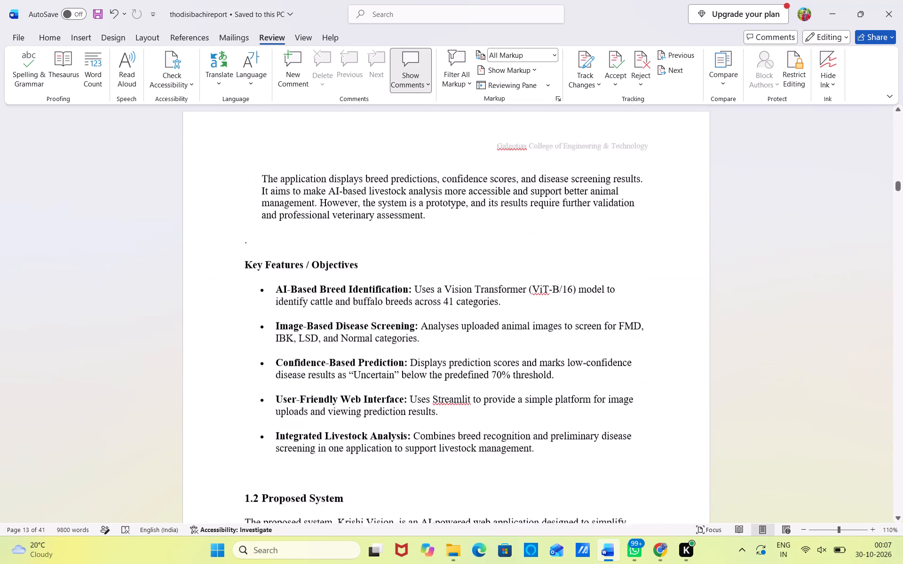
scroll(201, 270, up, 14)
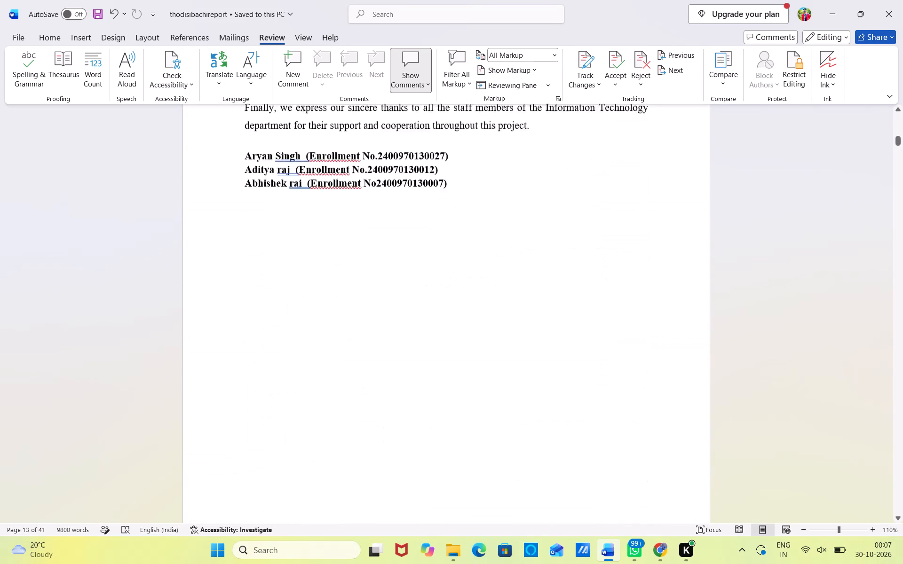
Review the report again from the key features and architecture diagram through the implementation section to Step 7, Dependency Management.
scroll(201, 270, down, 18)
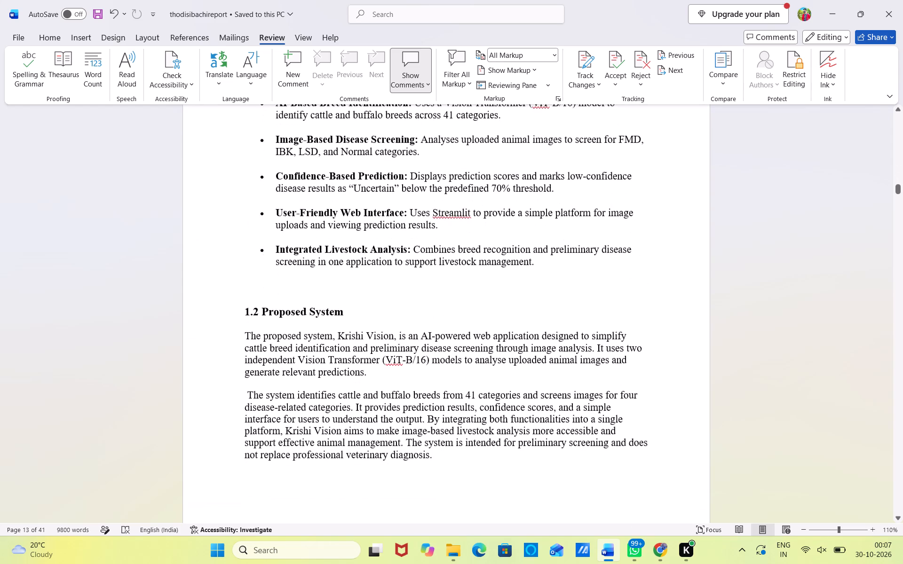
scroll(201, 270, down, 4)
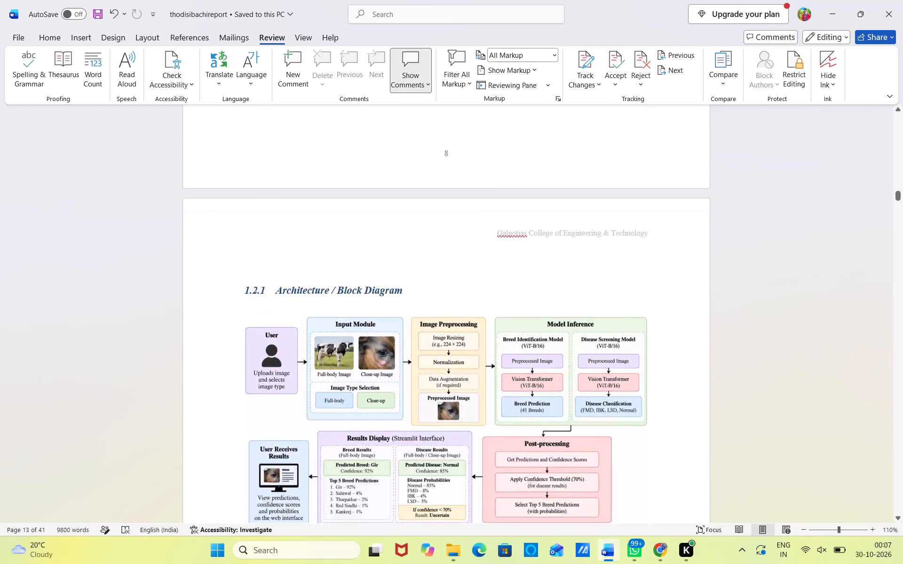
scroll(201, 270, down, 13)
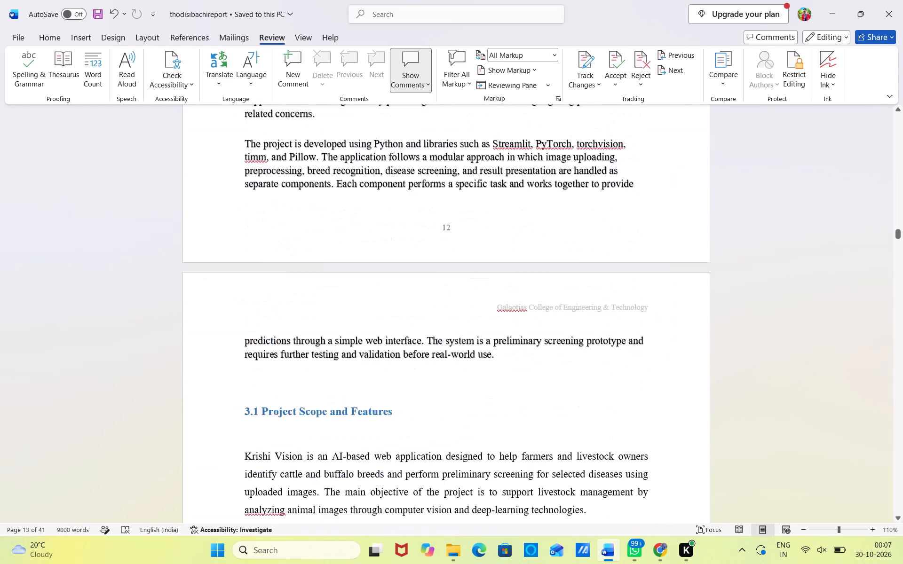
scroll(201, 270, down, 10)
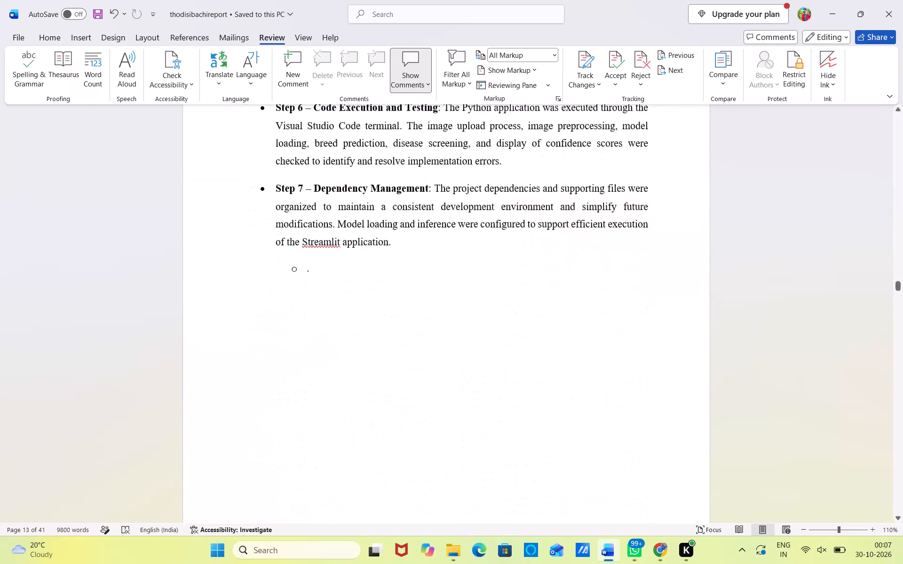
Examine the report from Verification and Maintenance through the voice assistant module to the OCR and Text-to-Speech code in Fig. 3.3.
scroll(201, 270, down, 1)
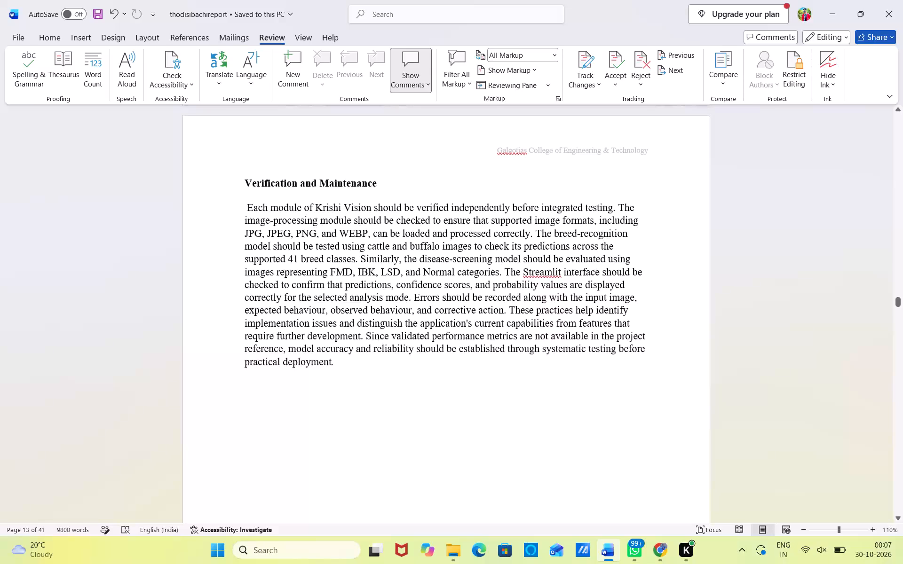
scroll(201, 270, down, 14)
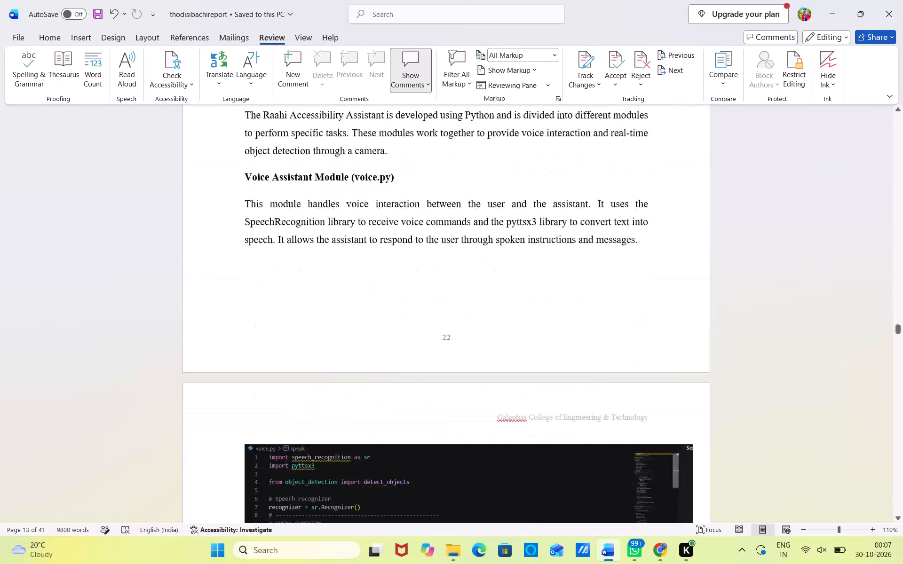
scroll(201, 270, down, 5)
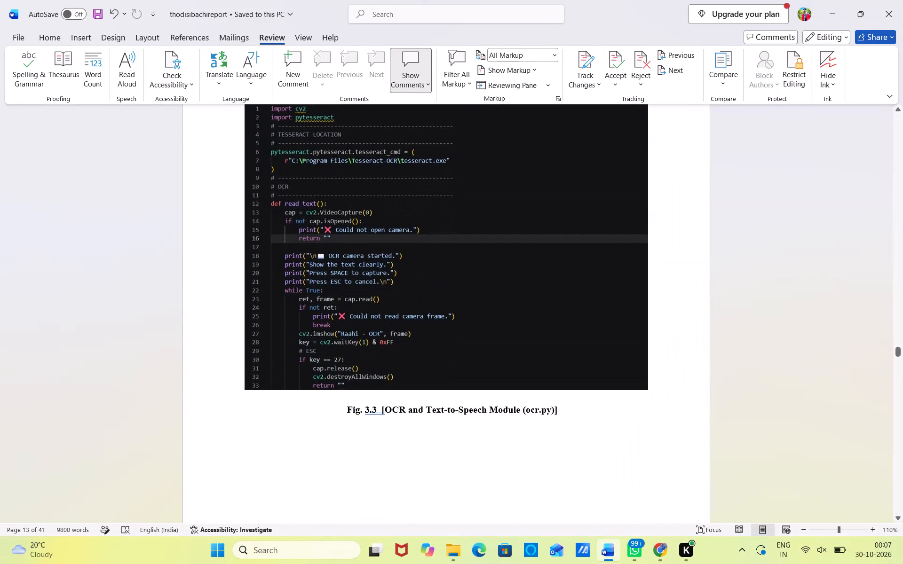